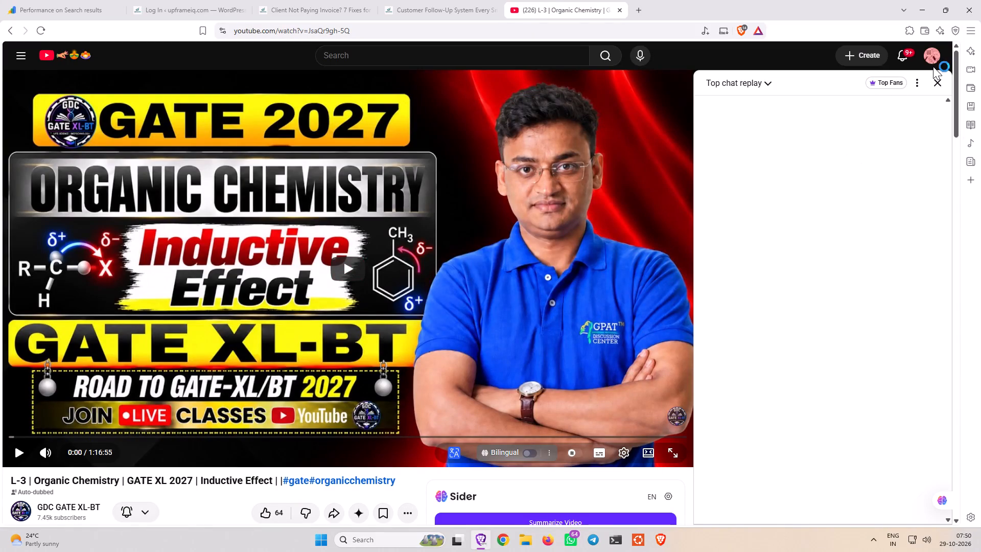
# Close the live chat replay beside the Organic Chemistry Inductive Effect video.
pyautogui.click(942, 81)
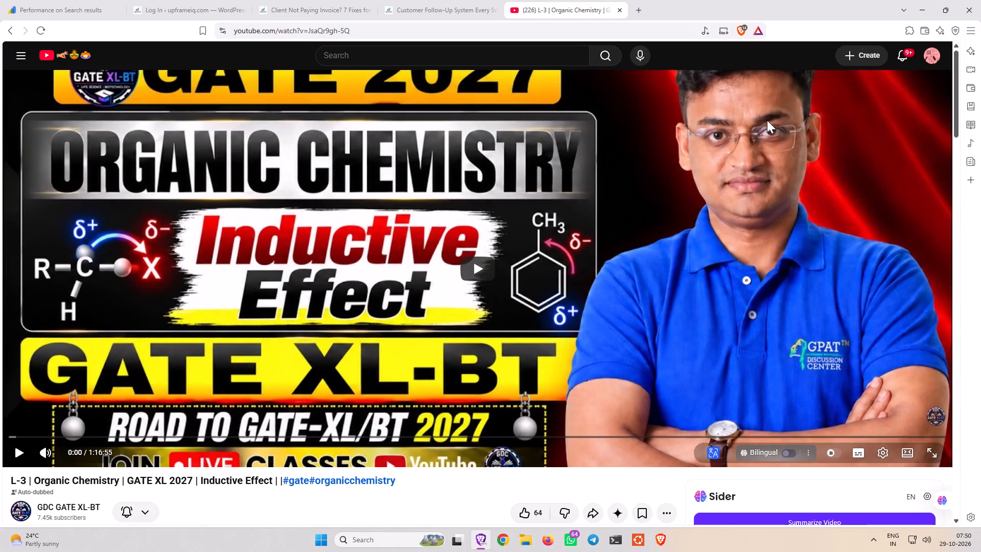
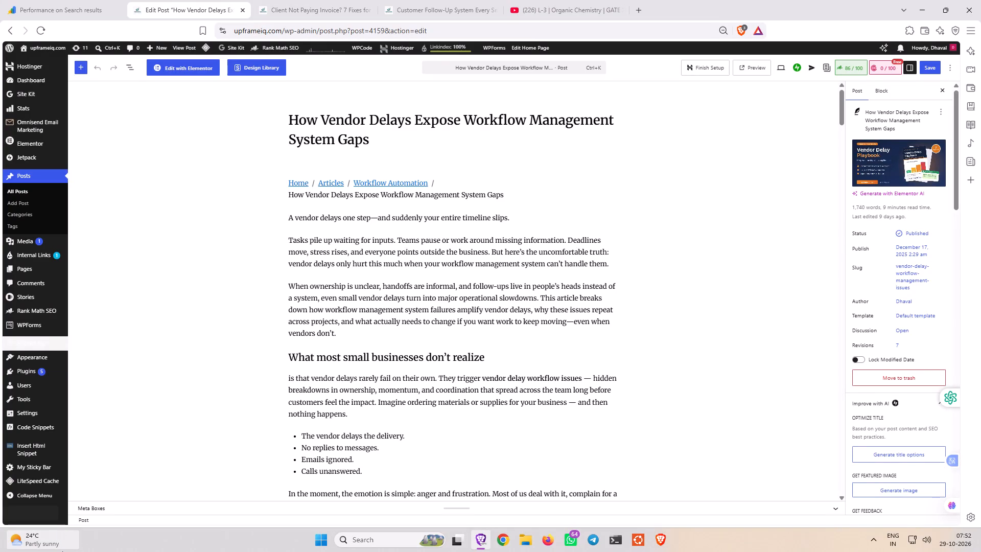
# Read through the opening sections of the post "How Vendor Delays Expose Workflow Management System Gaps" in the editor.
pyautogui.scroll(-17, 62, 551)
pyautogui.scroll(-4, 62, 551)
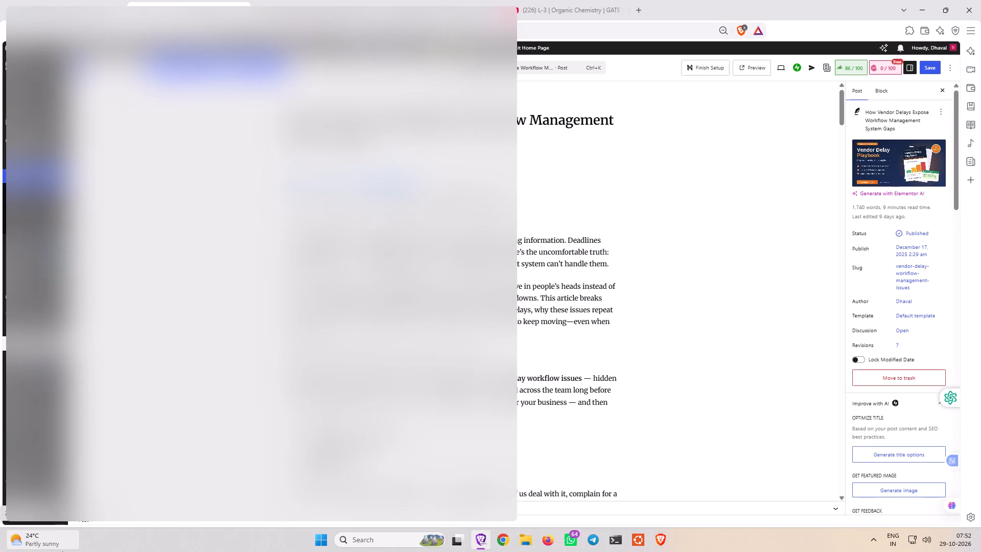
pyautogui.scroll(3, 62, 551)
pyautogui.scroll(4, 818, 124)
pyautogui.scroll(5, 334, 359)
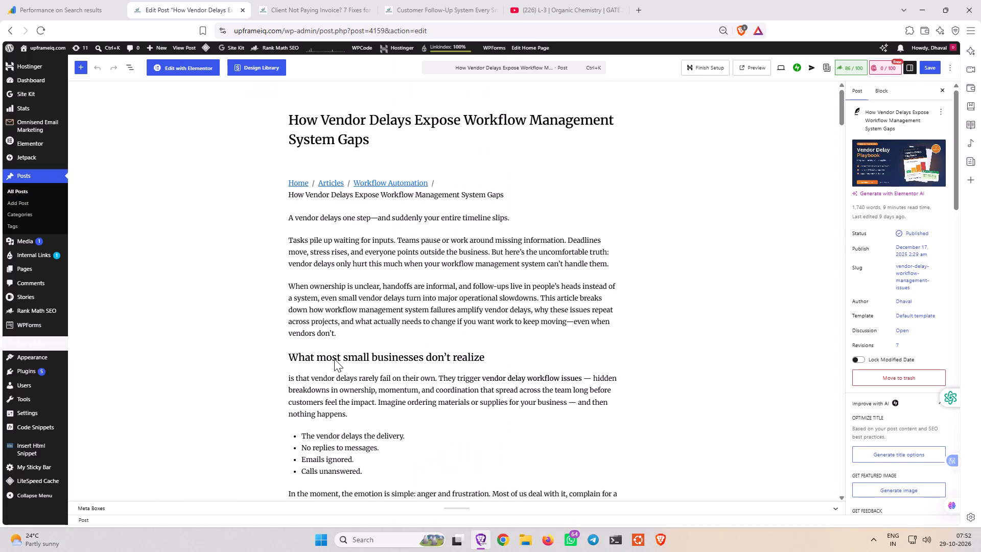
pyautogui.scroll(3, 306, 371)
pyautogui.scroll(-7, 306, 371)
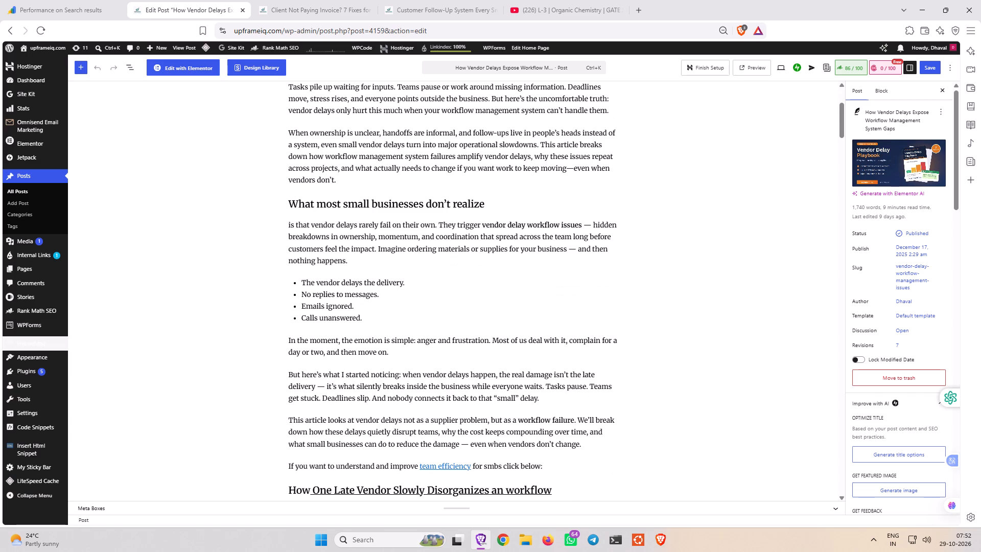
pyautogui.scroll(-18, 306, 371)
pyautogui.scroll(-7, 306, 373)
pyautogui.scroll(10, 422, 349)
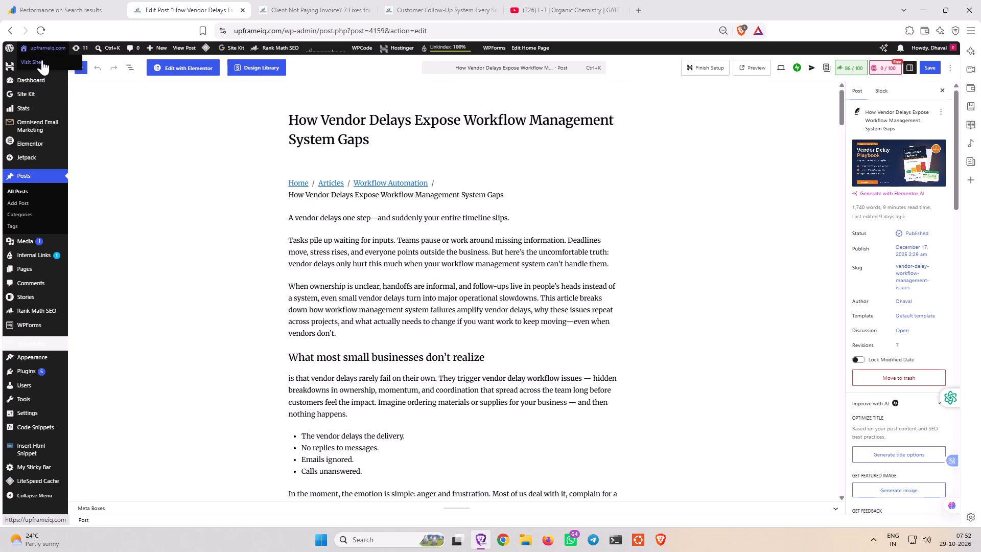
# Open the WordPress Updates page and review the available core, plugin and theme updates.
pyautogui.click(15, 77)
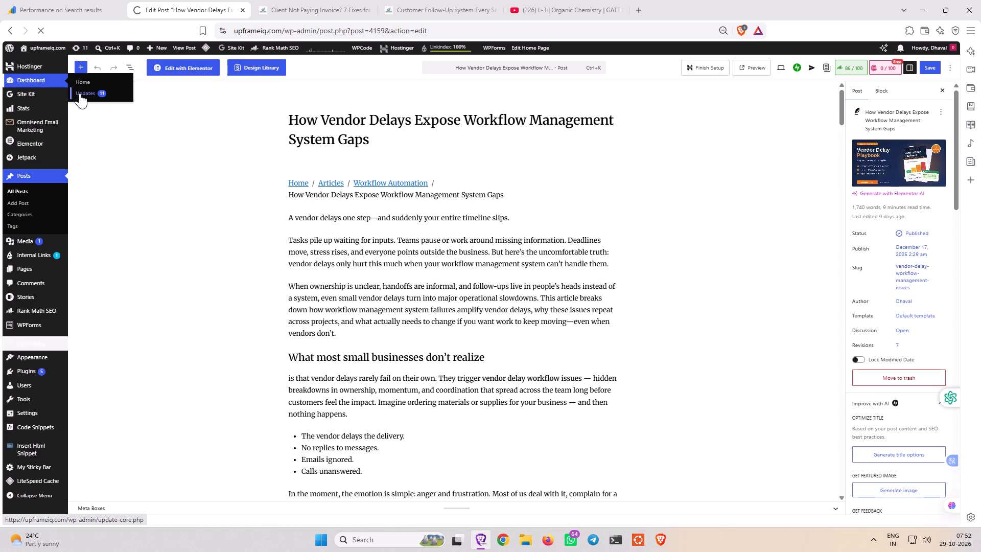
pyautogui.click(80, 93)
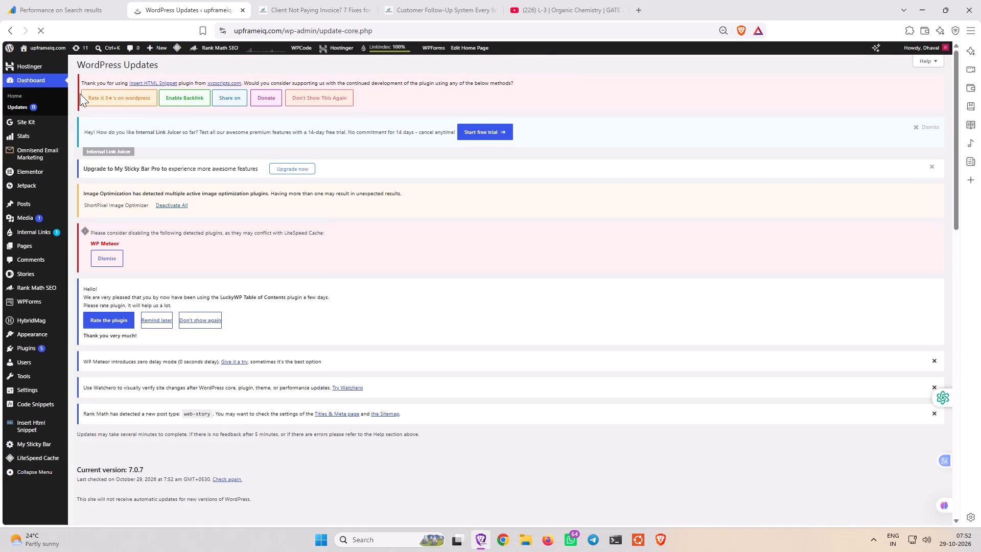
pyautogui.scroll(-2, 165, 121)
pyautogui.scroll(-5, 172, 170)
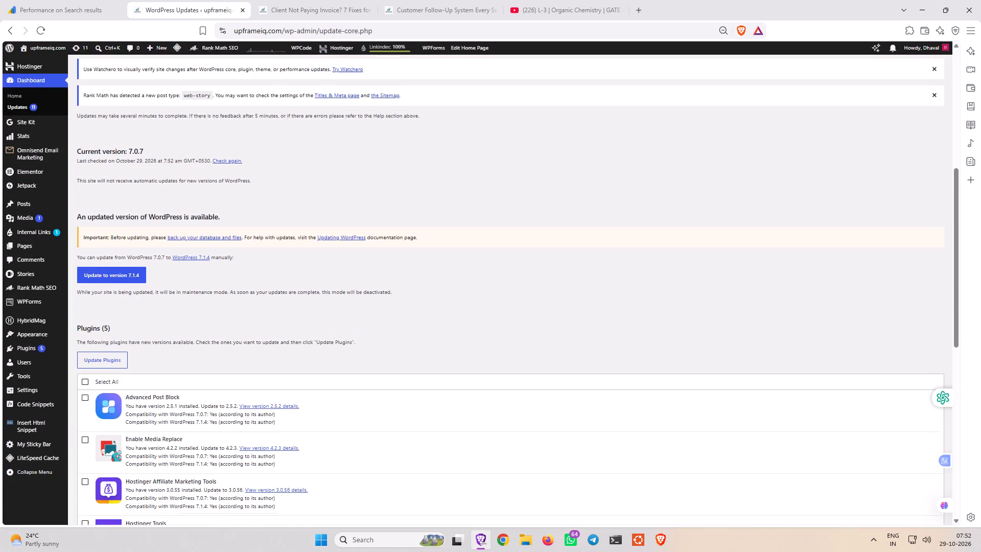
pyautogui.scroll(-3, 169, 187)
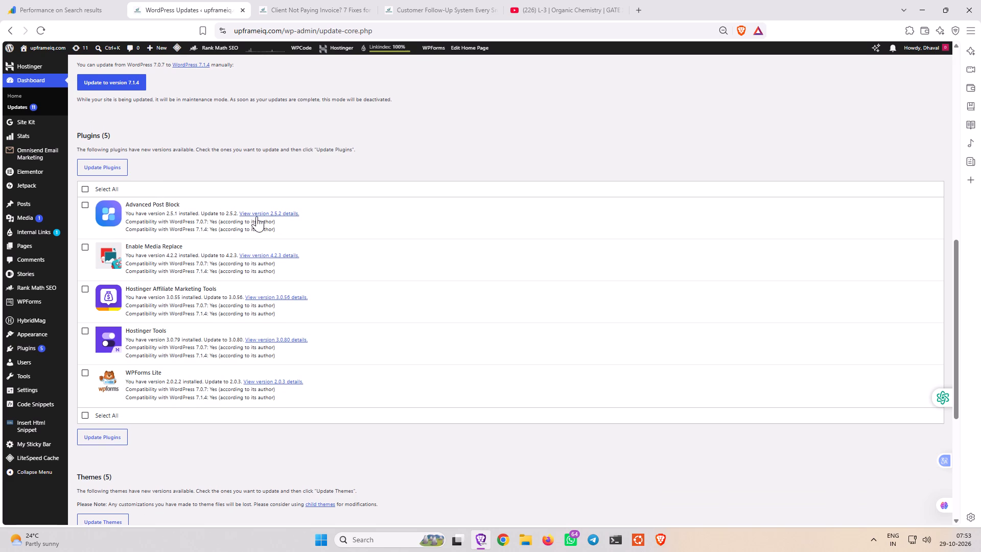
pyautogui.scroll(-2, 167, 259)
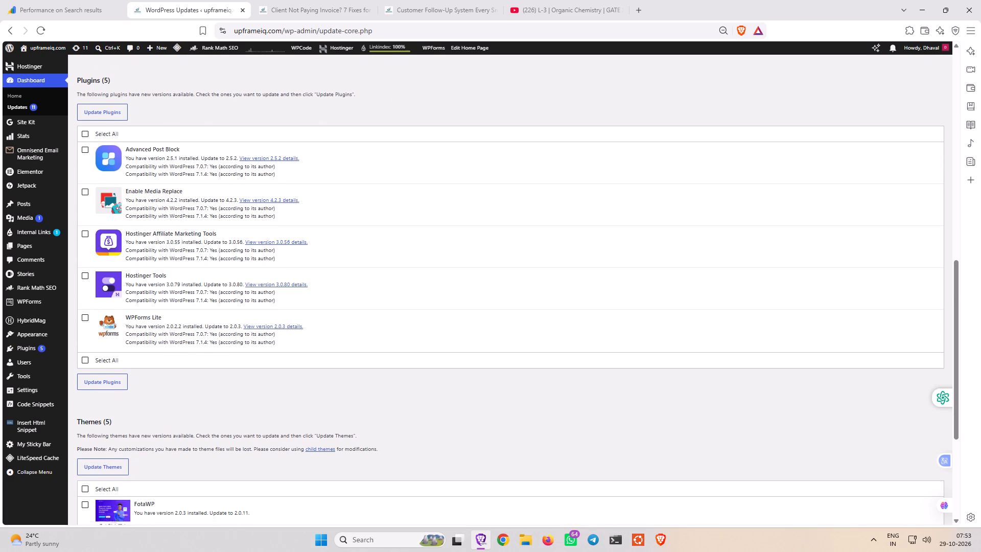
pyautogui.scroll(-2, 167, 259)
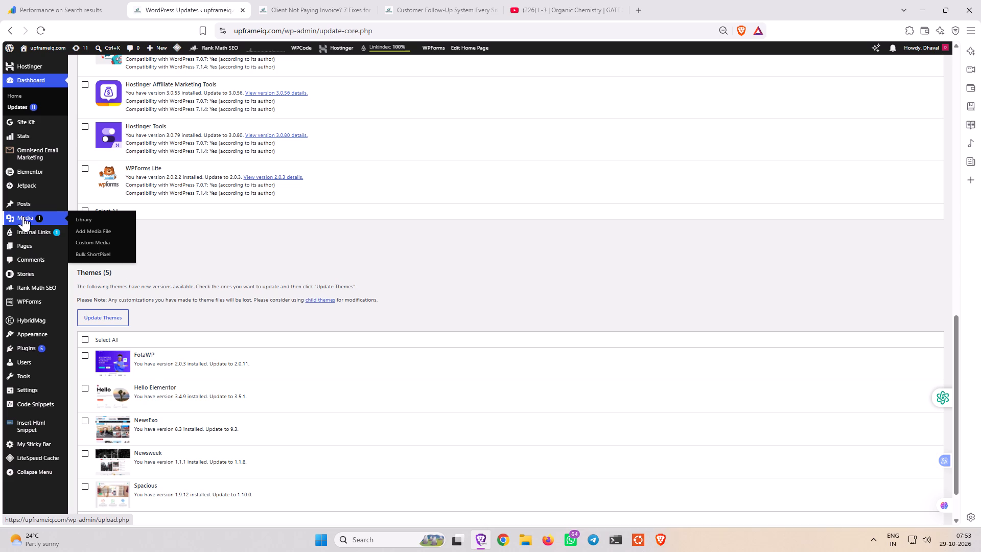
# Open the Media Library and examine its image optimization summary and the most recent files.
pyautogui.click(23, 217)
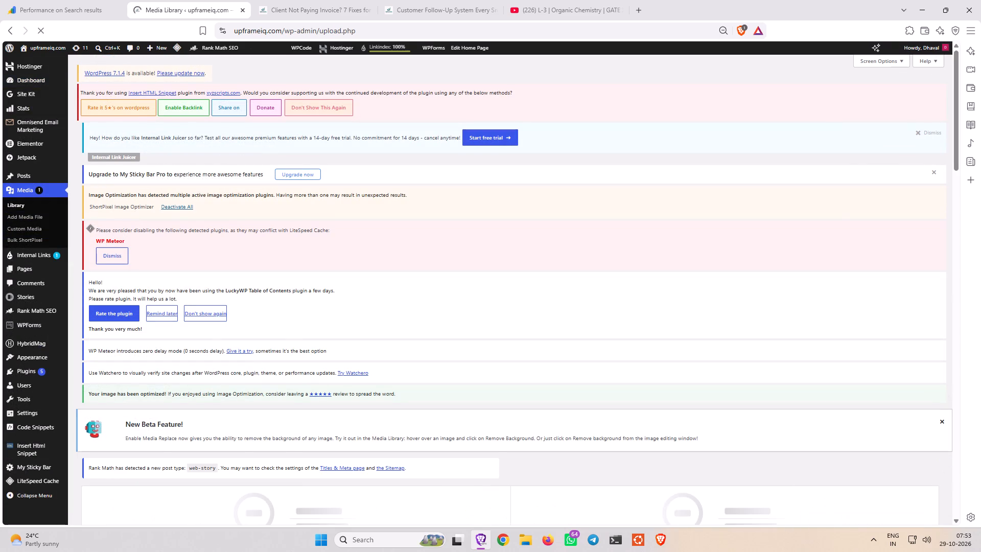
pyautogui.scroll(-4, 136, 304)
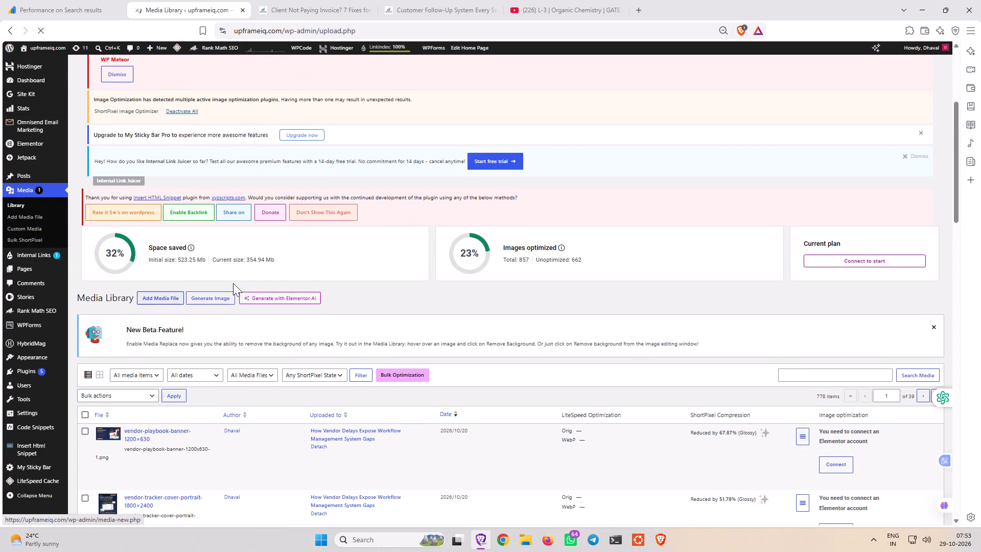
pyautogui.scroll(-1, 276, 349)
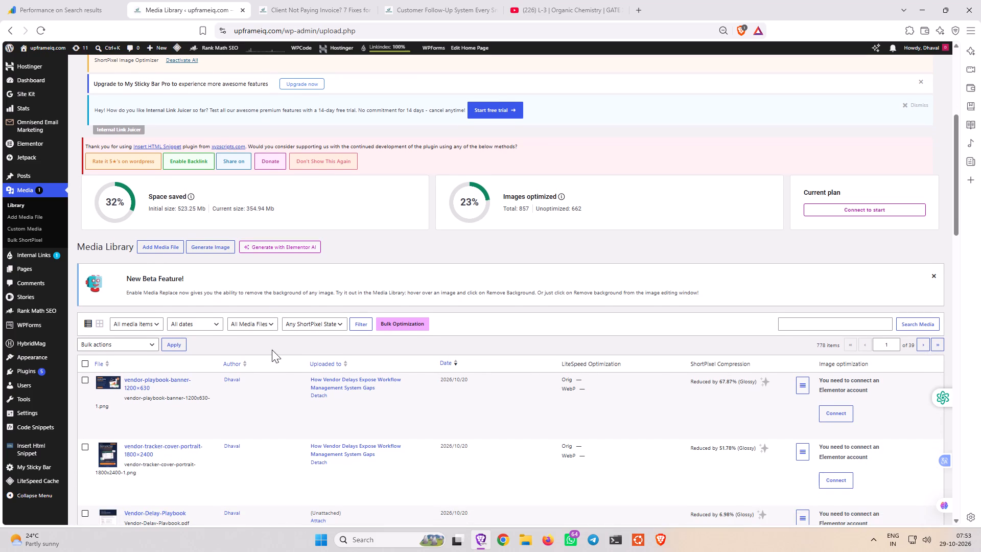
pyautogui.scroll(1, 213, 281)
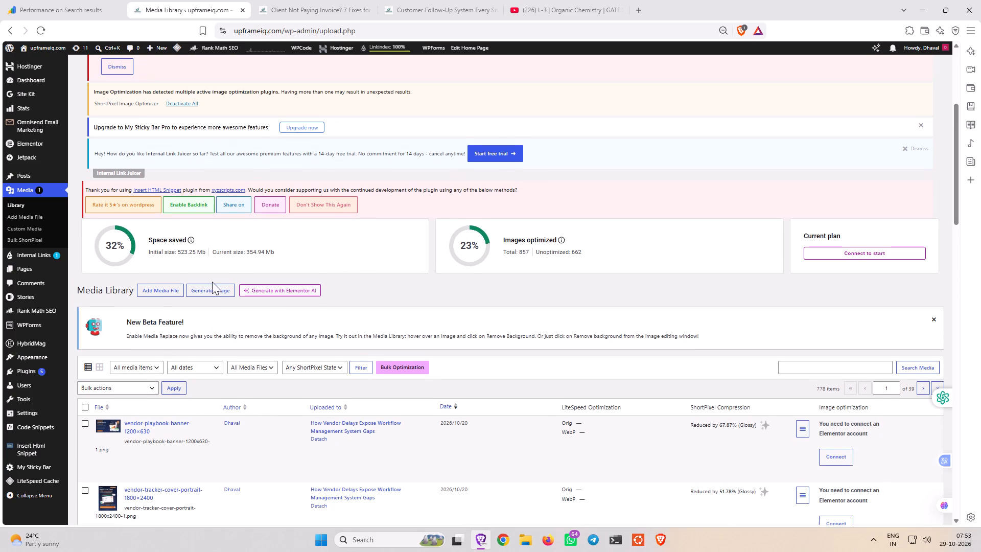
pyautogui.scroll(2, 406, 263)
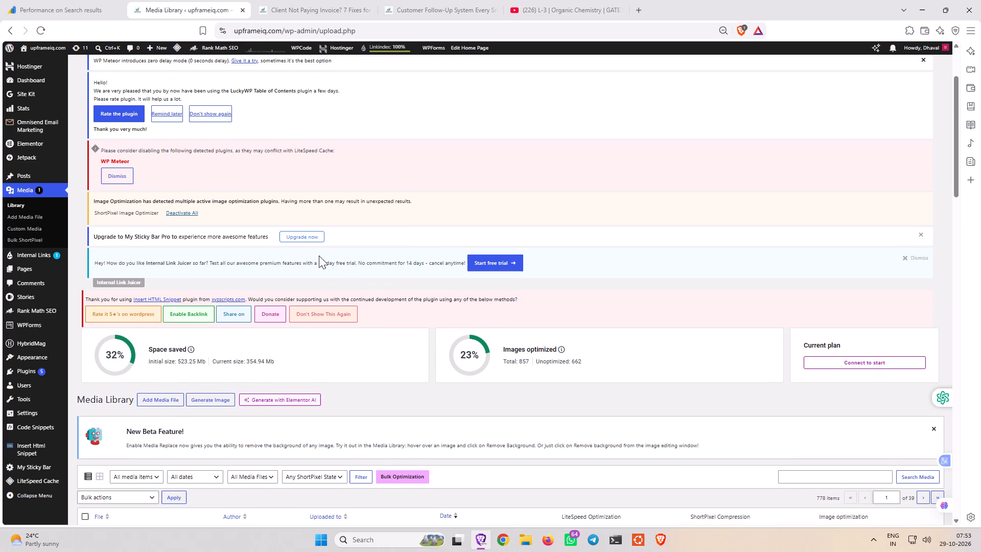
pyautogui.scroll(-1, 270, 269)
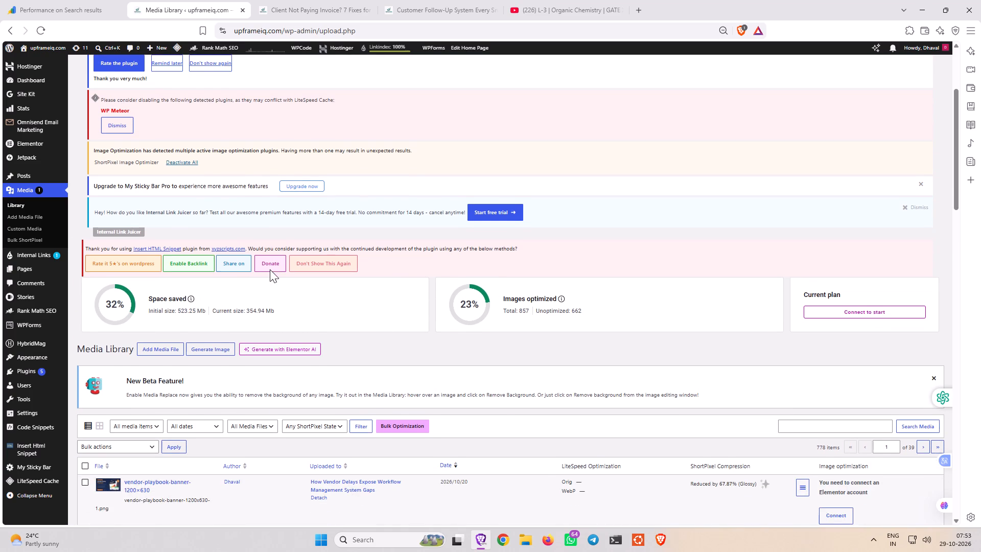
pyautogui.scroll(-1, 270, 269)
# Open the list of installed plugins and update Advanced Post Block to version 2.5.2.
pyautogui.click(28, 375)
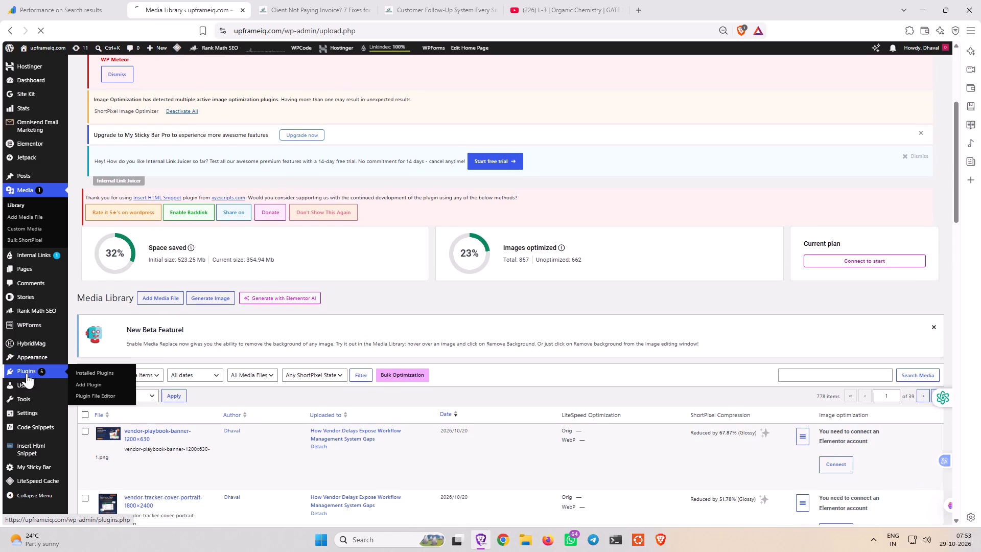
pyautogui.scroll(-3, 166, 350)
pyautogui.scroll(-1, 289, 410)
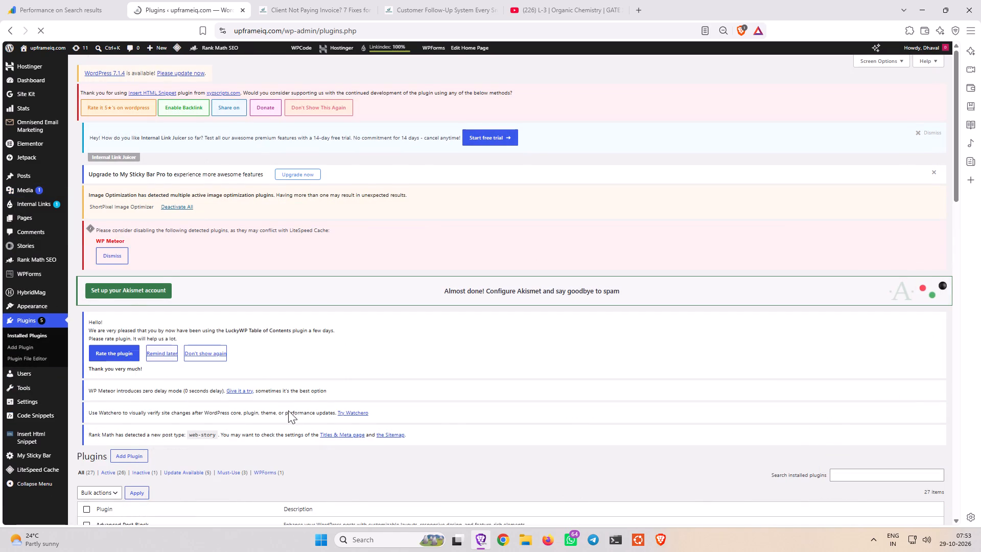
pyautogui.scroll(-3, 288, 410)
pyautogui.scroll(-1, 203, 413)
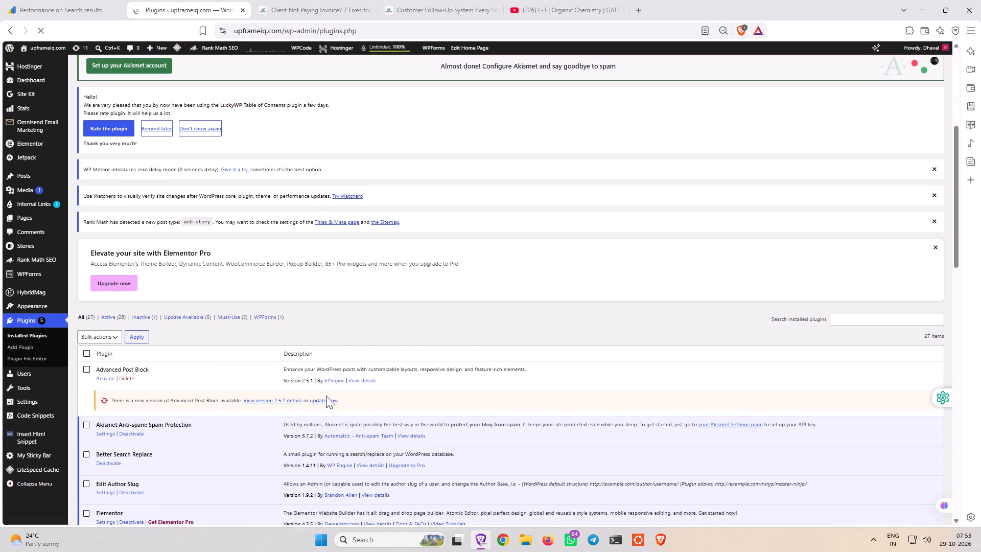
pyautogui.click(326, 396)
pyautogui.click(326, 401)
# Update the Enable Media Replace and Hostinger Affiliate Marketing Tools plugins to their newest versions.
pyautogui.scroll(-2, 325, 386)
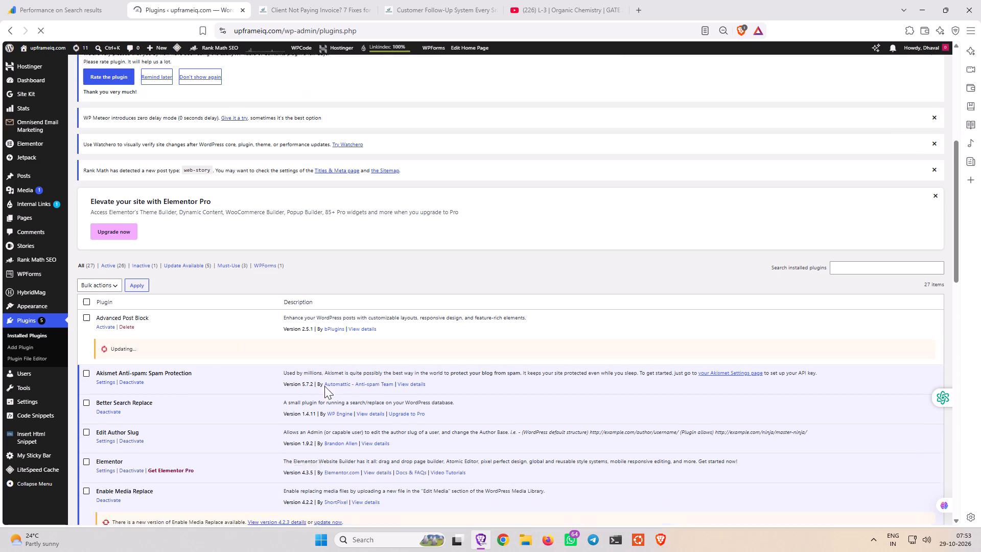
pyautogui.scroll(-3, 323, 386)
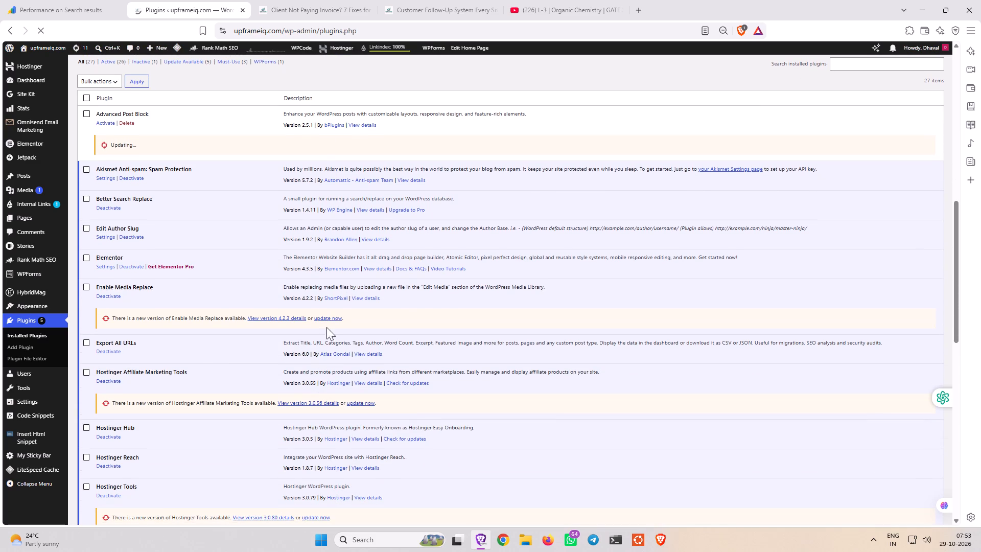
pyautogui.click(332, 315)
pyautogui.click(353, 406)
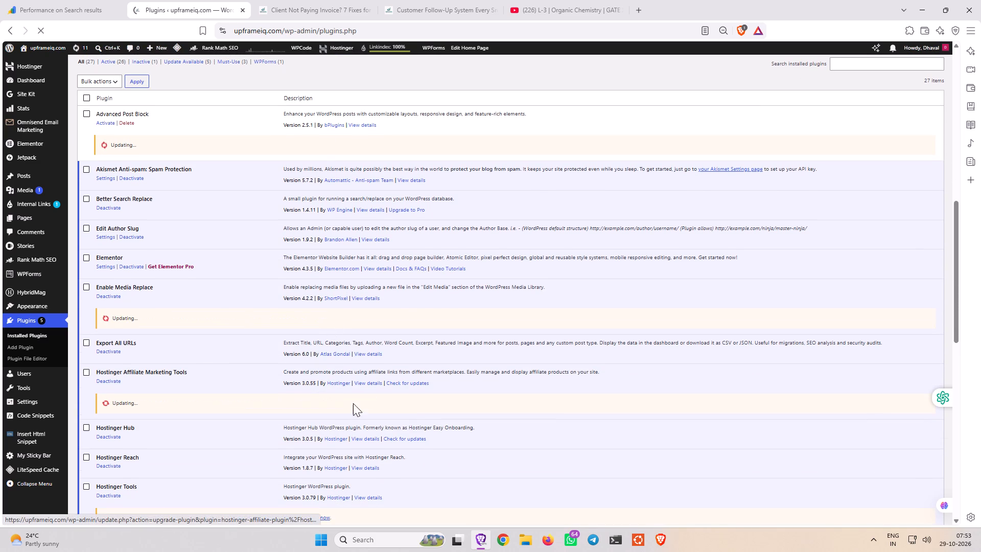
# Update the Hostinger Tools plugin to version 3.0.80.
pyautogui.scroll(-3, 352, 399)
pyautogui.scroll(-2, 343, 441)
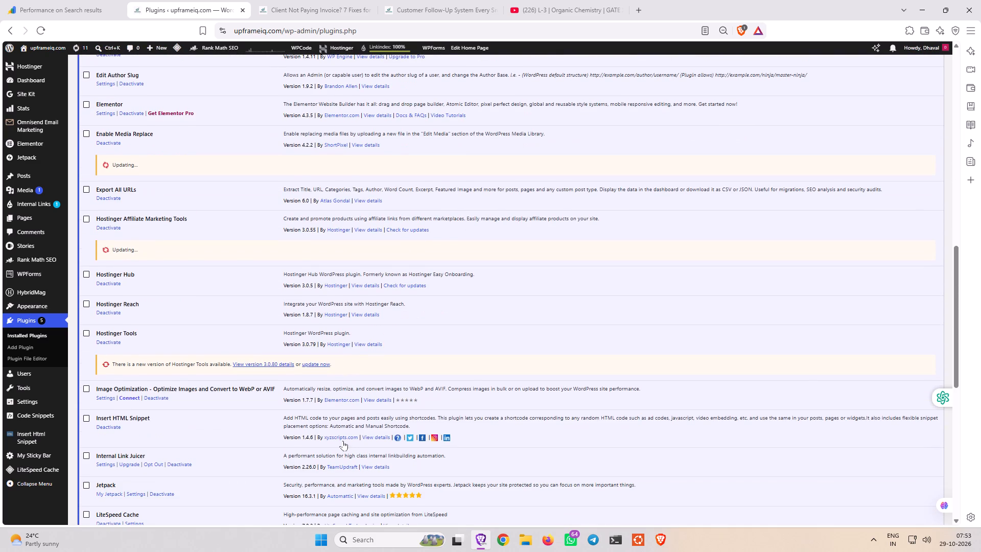
pyautogui.click(322, 263)
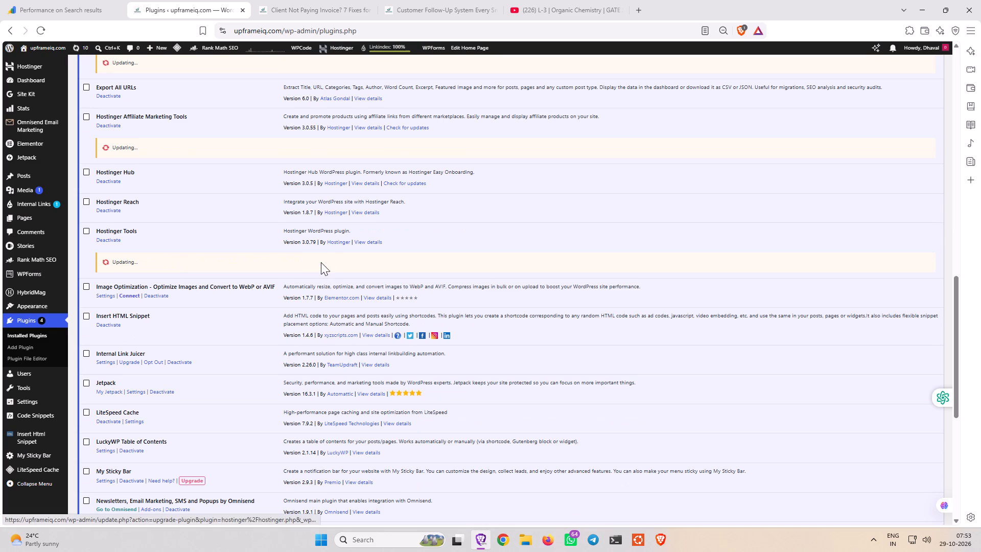
# Update the WPForms Lite plugin at the end of the plugin list to version 2.0.3.
pyautogui.scroll(-2, 63, 254)
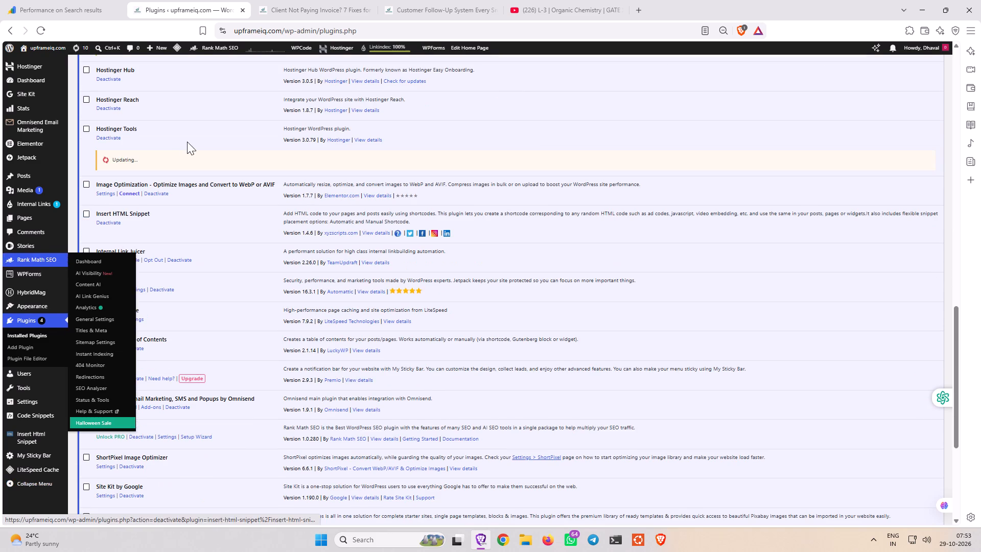
pyautogui.scroll(-4, 208, 203)
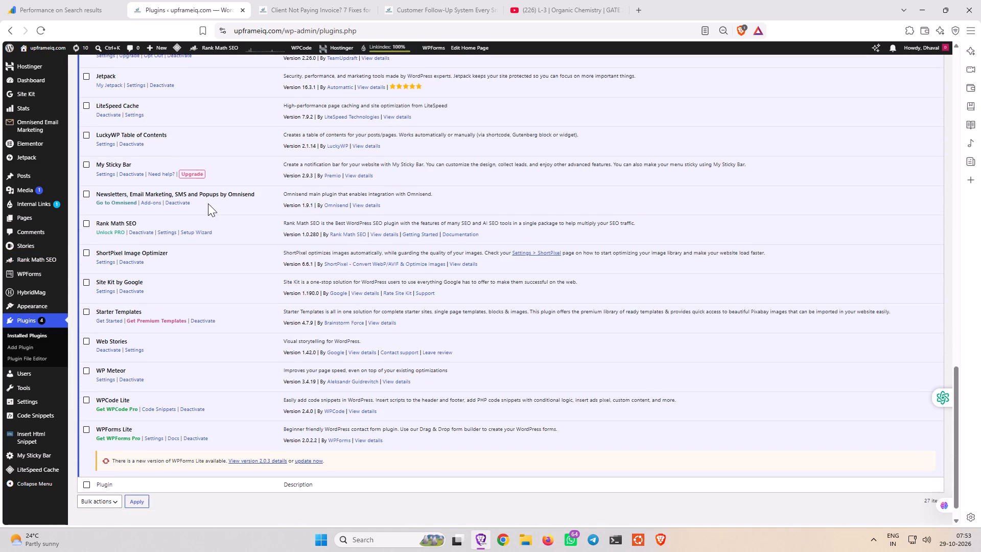
pyautogui.scroll(-1, 208, 203)
pyautogui.click(313, 439)
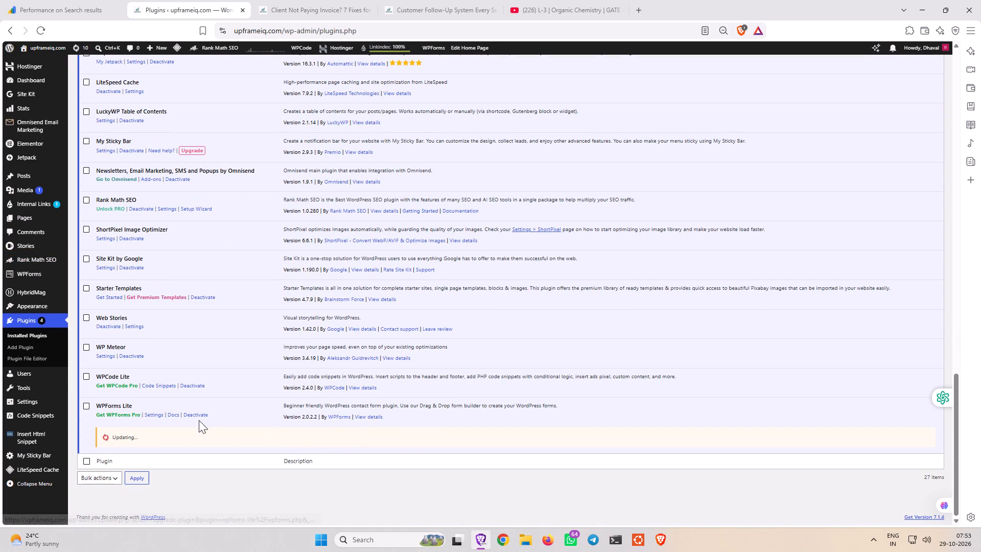
pyautogui.scroll(1, 203, 421)
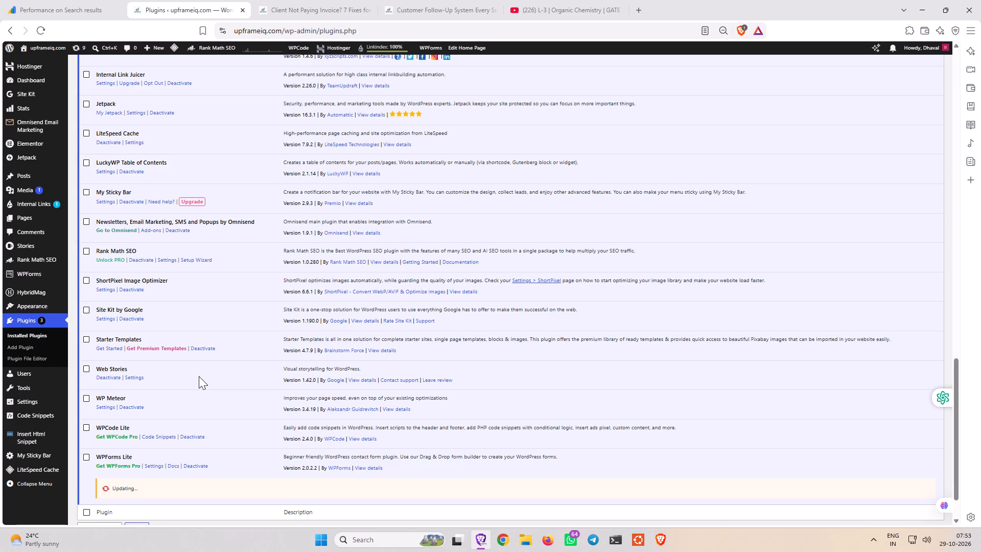
pyautogui.scroll(-6, 199, 376)
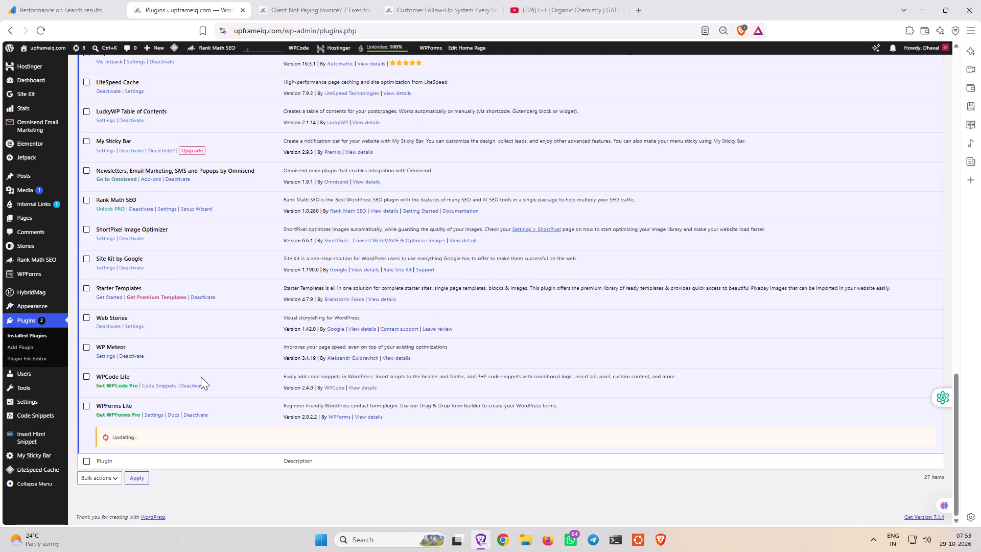
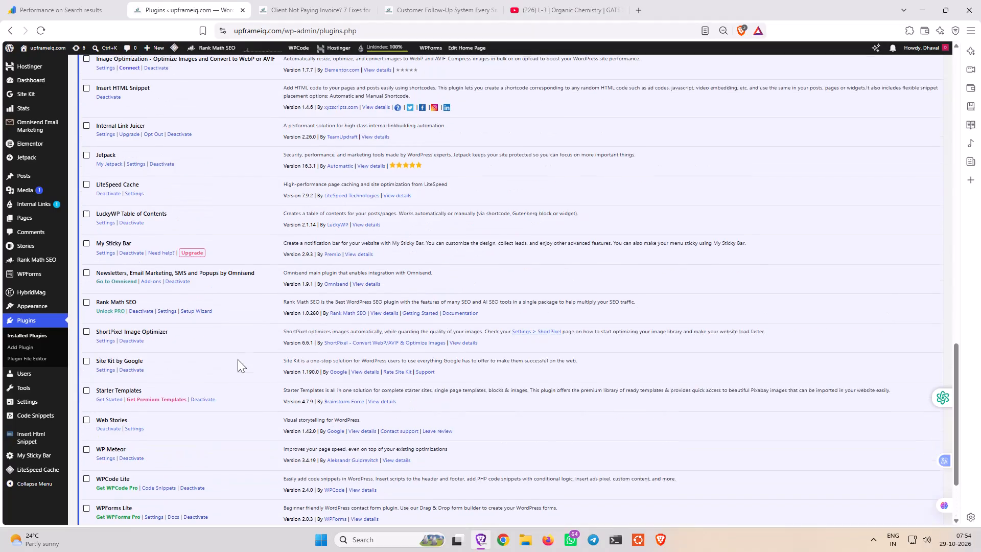
# Review the installed plugins back up to the start of the page and dismiss the WhatsApp notification.
pyautogui.scroll(8, 250, 362)
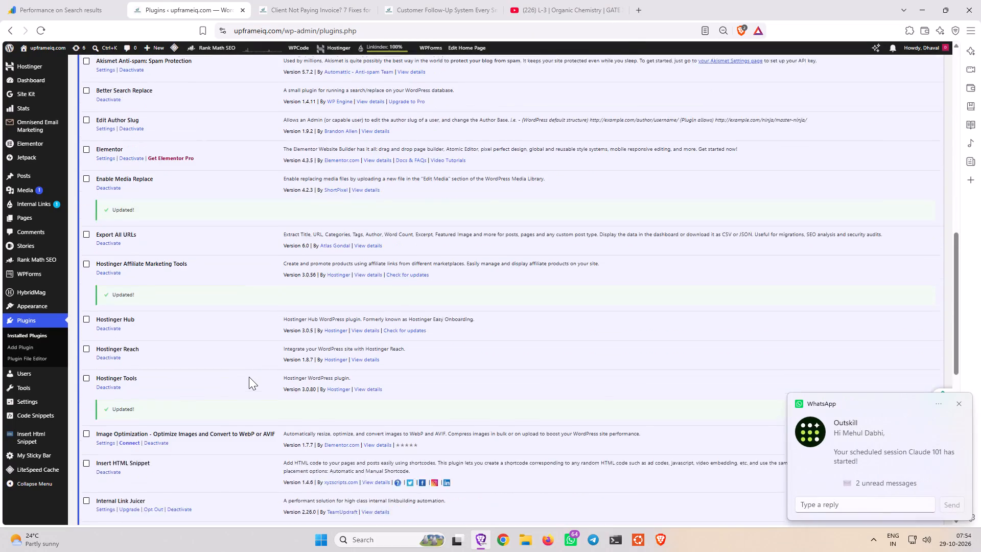
pyautogui.scroll(8, 248, 382)
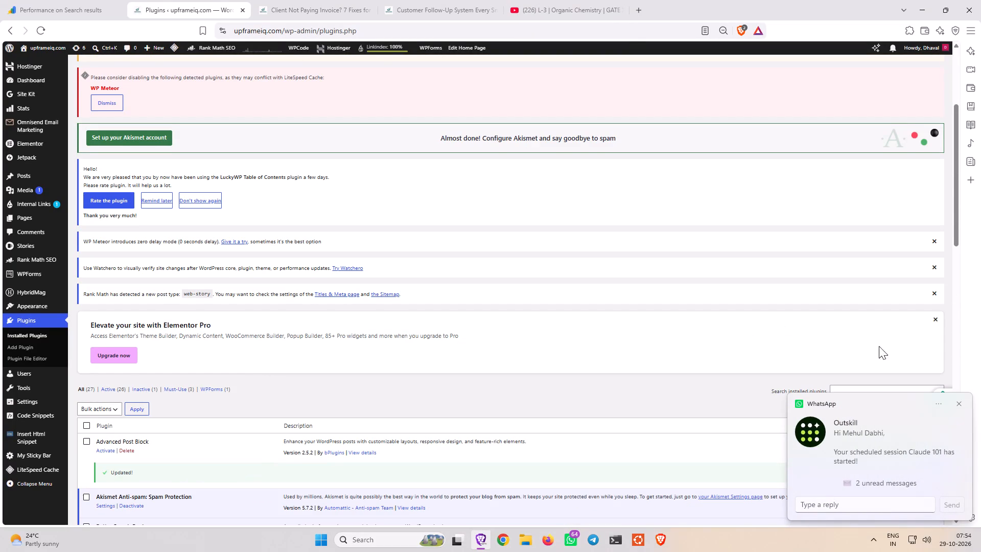
pyautogui.click(959, 404)
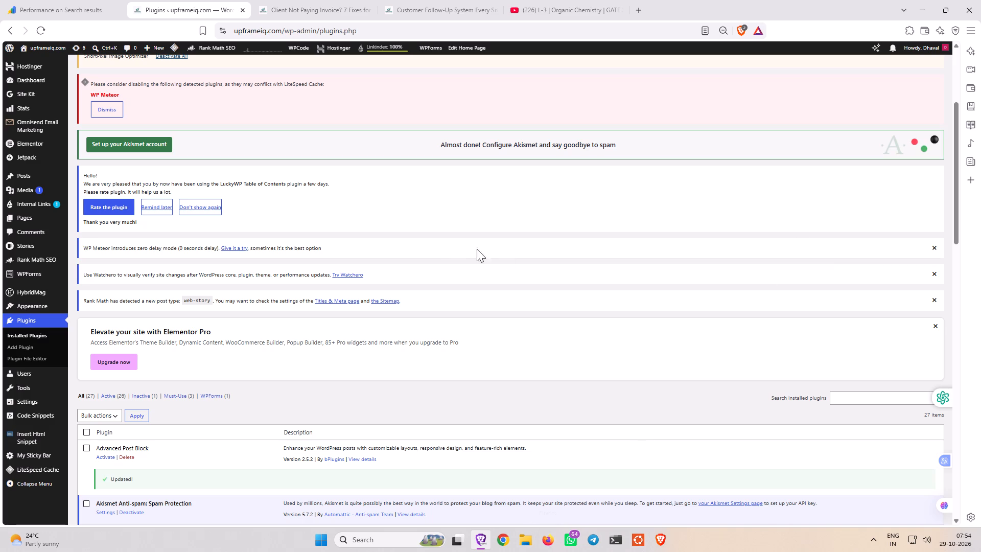
pyautogui.scroll(10, 202, 184)
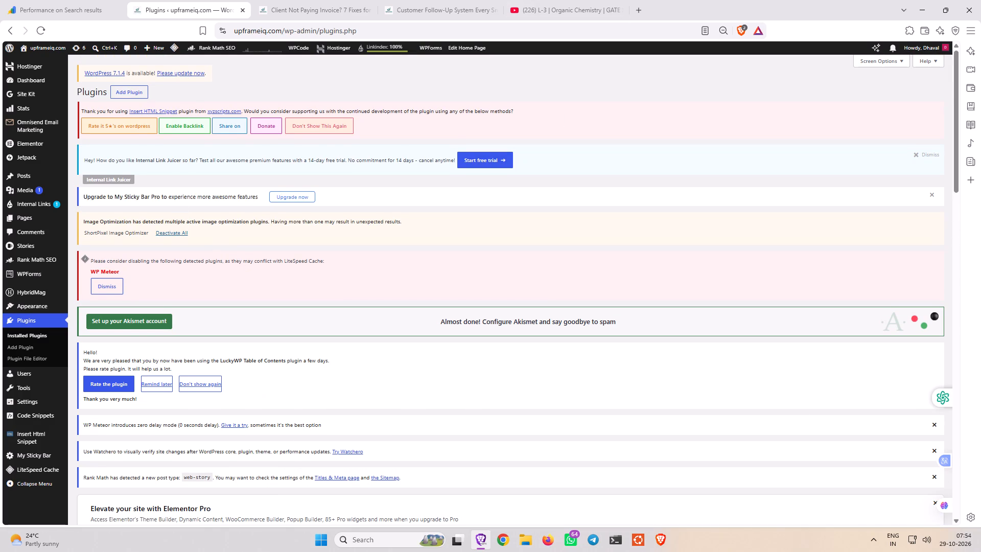
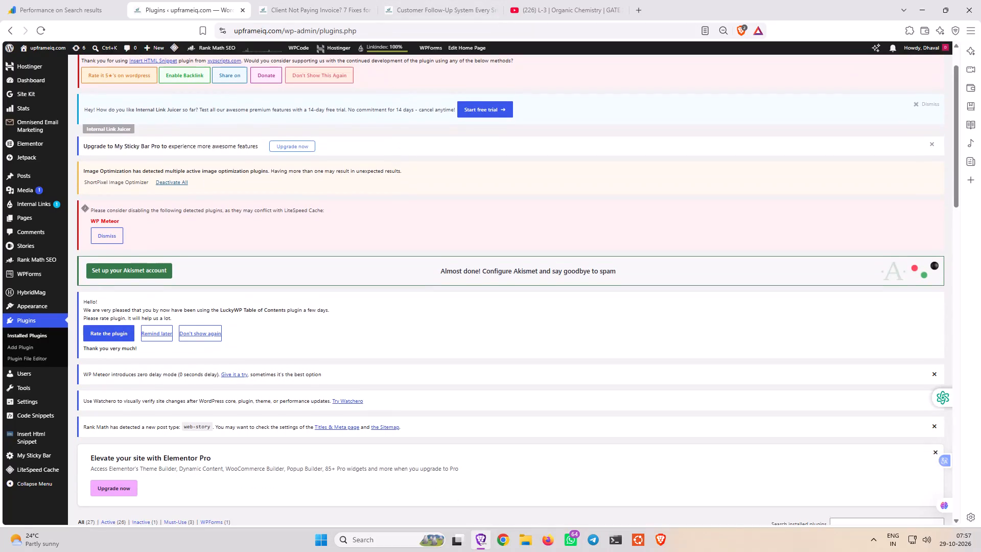
# Open the site's Media Library and look through the list of uploaded files.
pyautogui.scroll(-3, 400, 173)
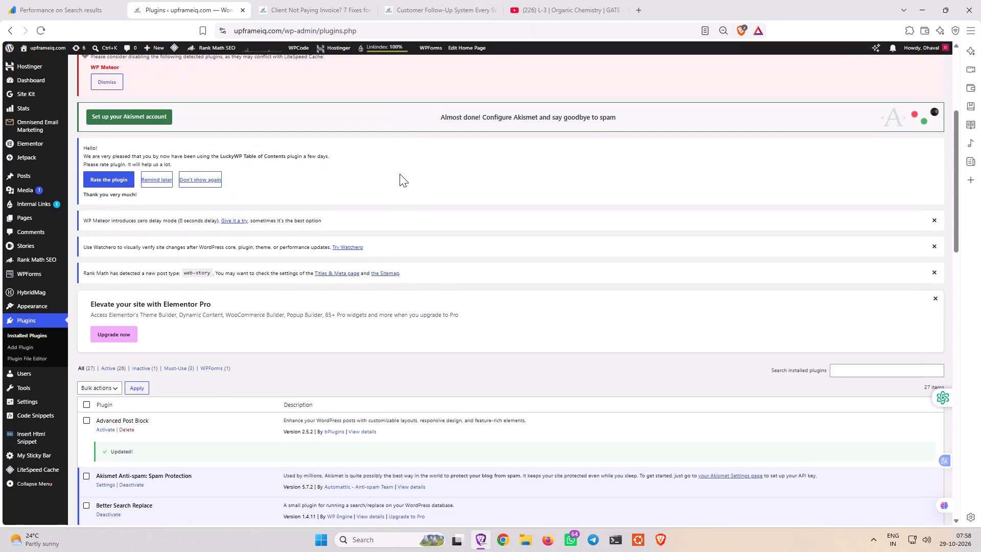
pyautogui.scroll(-2, 400, 174)
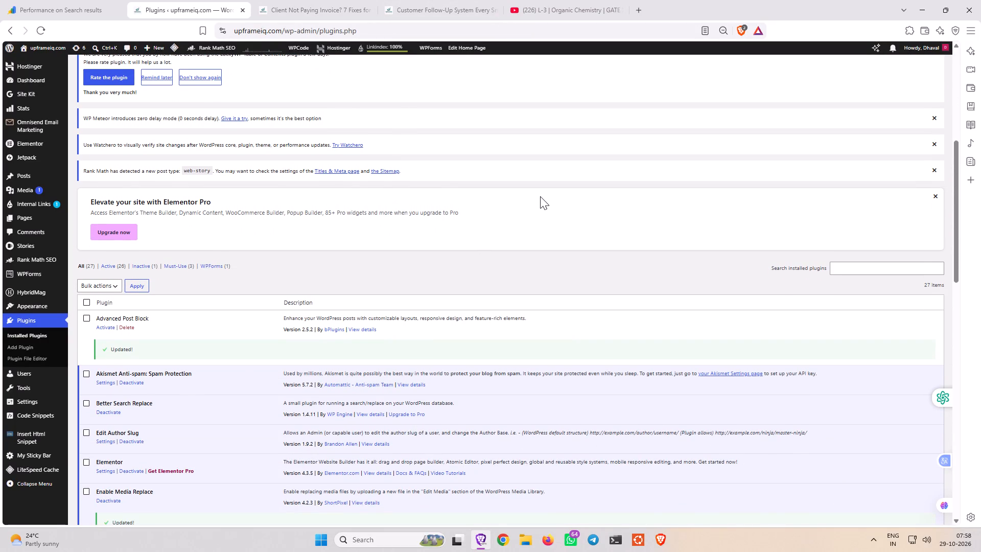
pyautogui.click(30, 194)
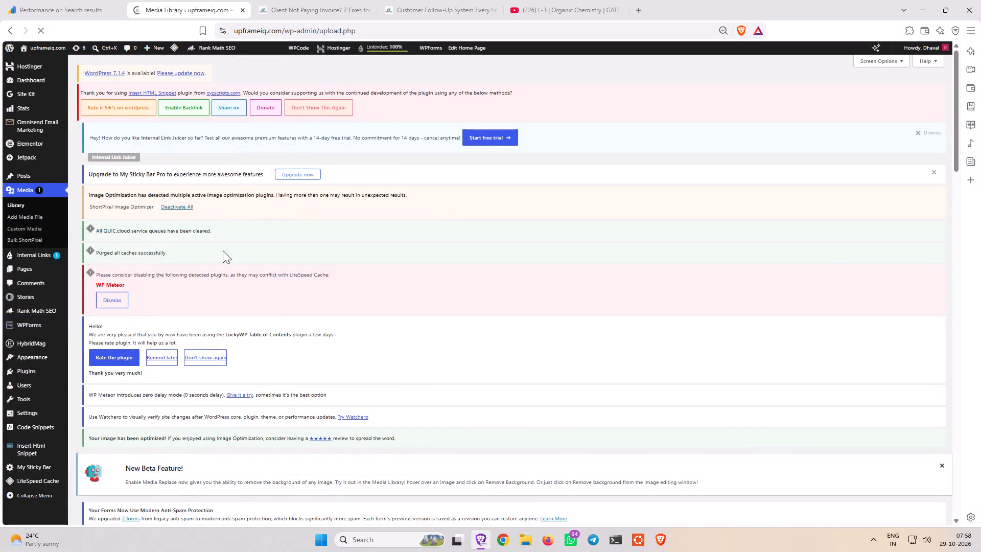
pyautogui.scroll(-10, 239, 265)
pyautogui.scroll(-10, 218, 342)
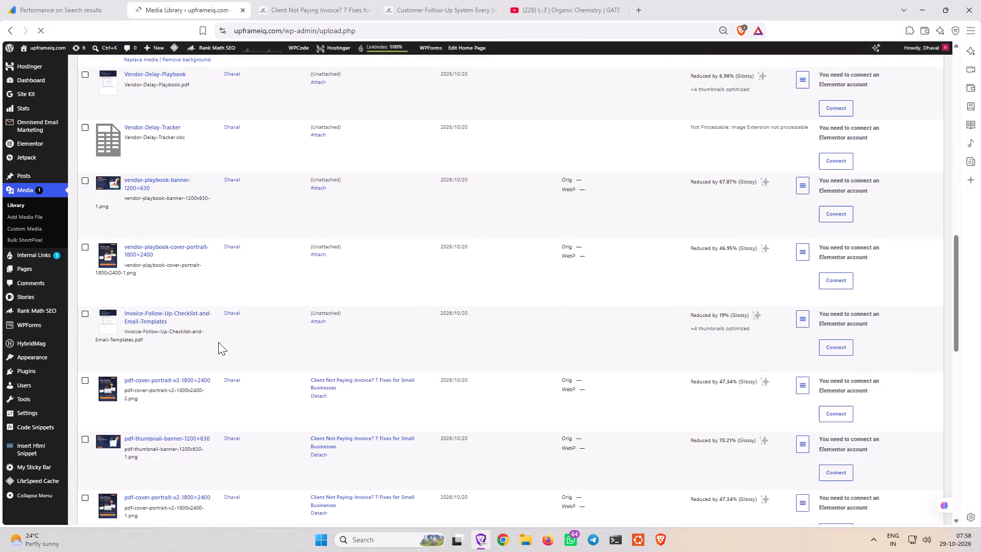
pyautogui.scroll(-4, 218, 342)
pyautogui.scroll(8, 219, 346)
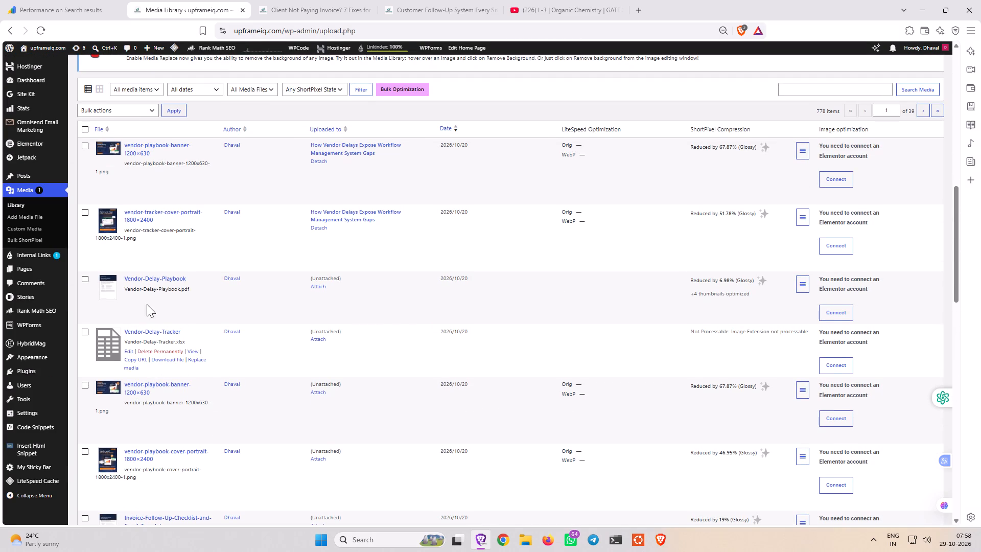
pyautogui.scroll(3, 216, 334)
pyautogui.scroll(-11, 216, 334)
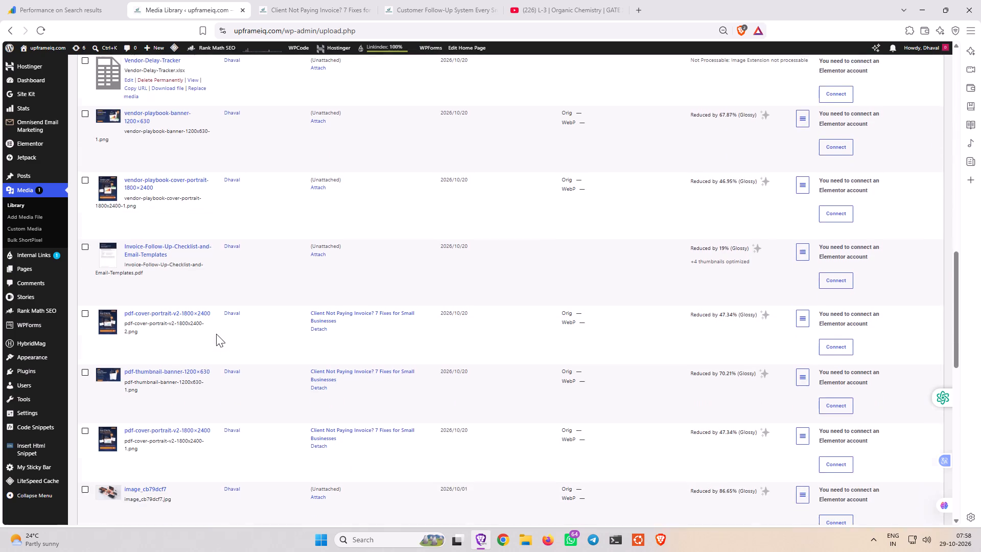
pyautogui.scroll(-14, 162, 364)
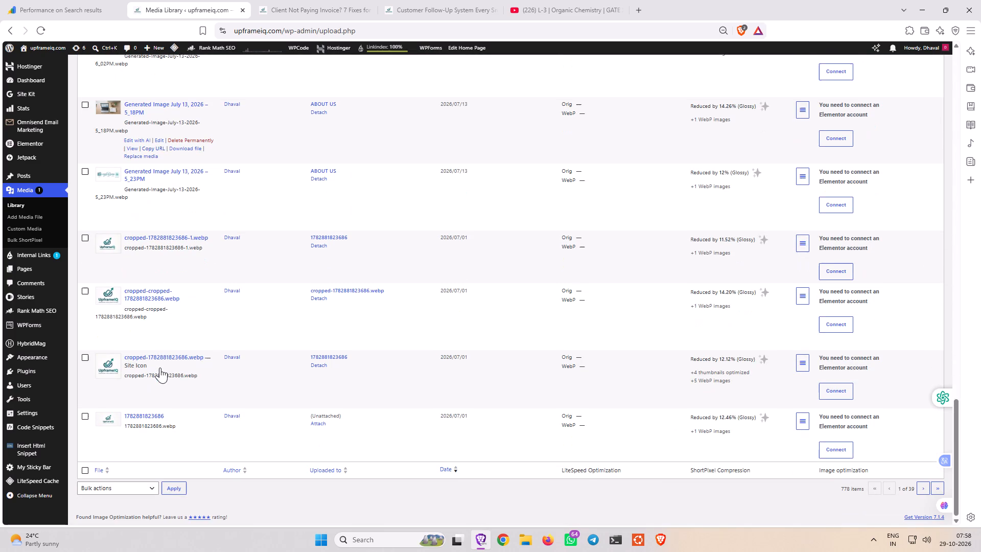
pyautogui.scroll(-1, 165, 363)
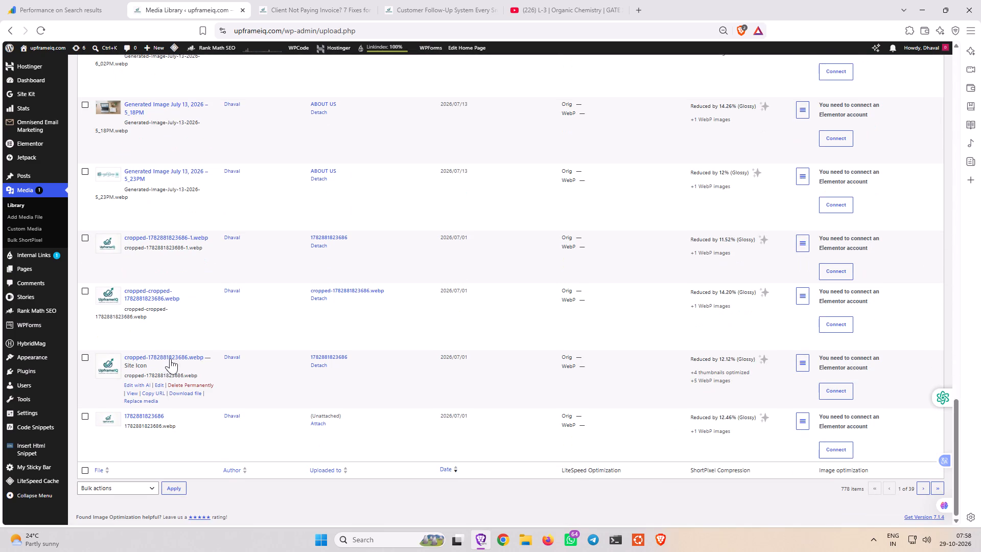
pyautogui.scroll(9, 175, 356)
pyautogui.scroll(15, 175, 356)
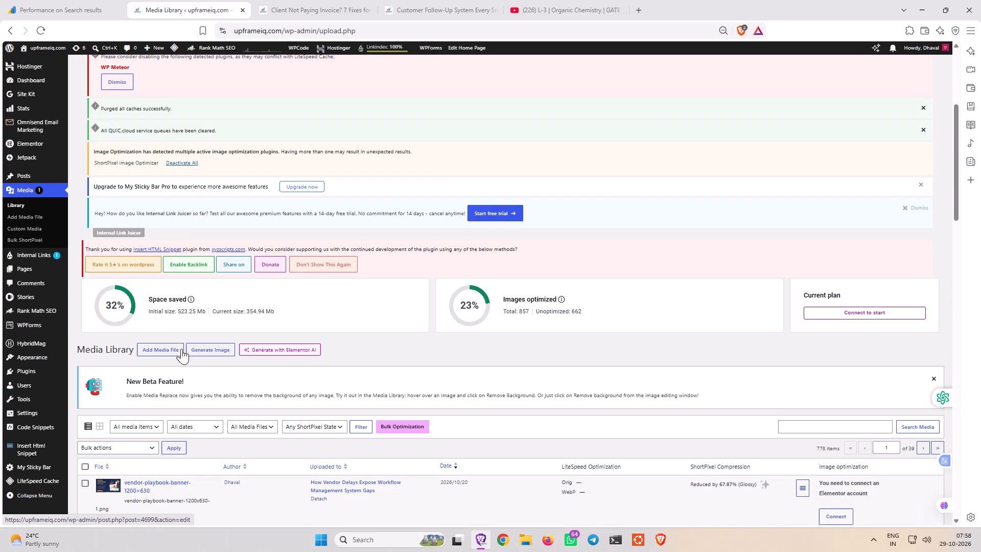
pyautogui.scroll(4, 188, 348)
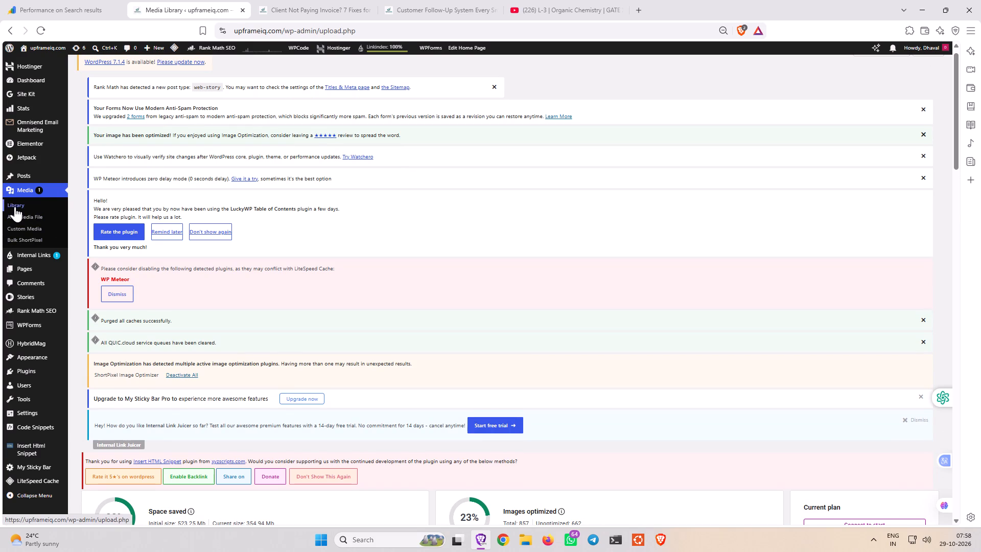
# Open Jetpack Stats and review the daily traffic for October 28, 27 and 26, 2026.
pyautogui.click(19, 113)
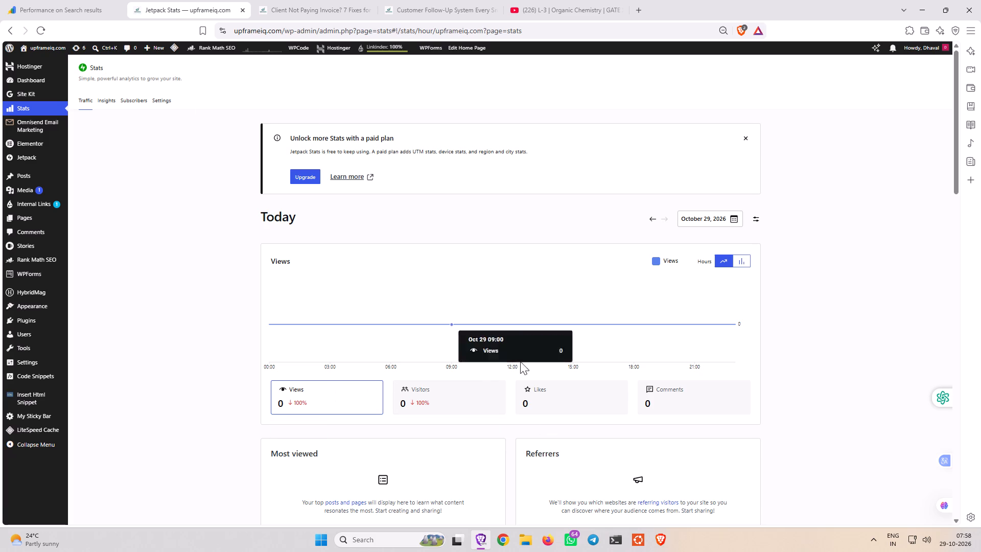
pyautogui.click(649, 219)
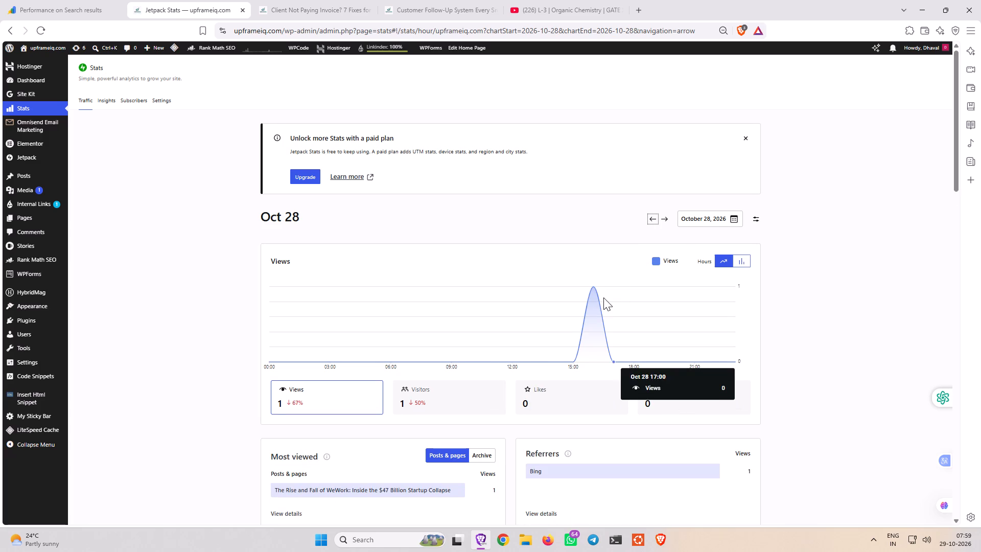
pyautogui.scroll(-2, 603, 297)
pyautogui.scroll(3, 603, 299)
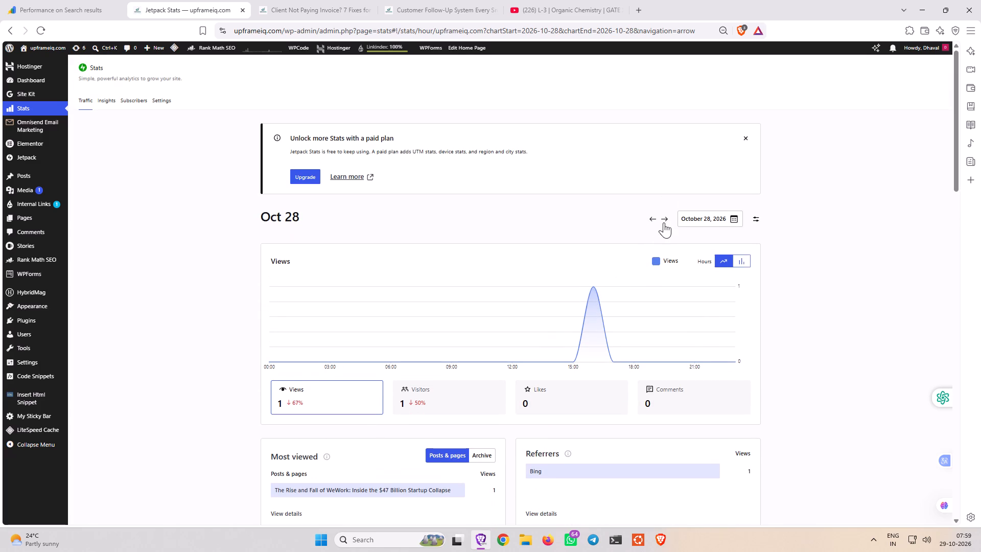
pyautogui.click(665, 218)
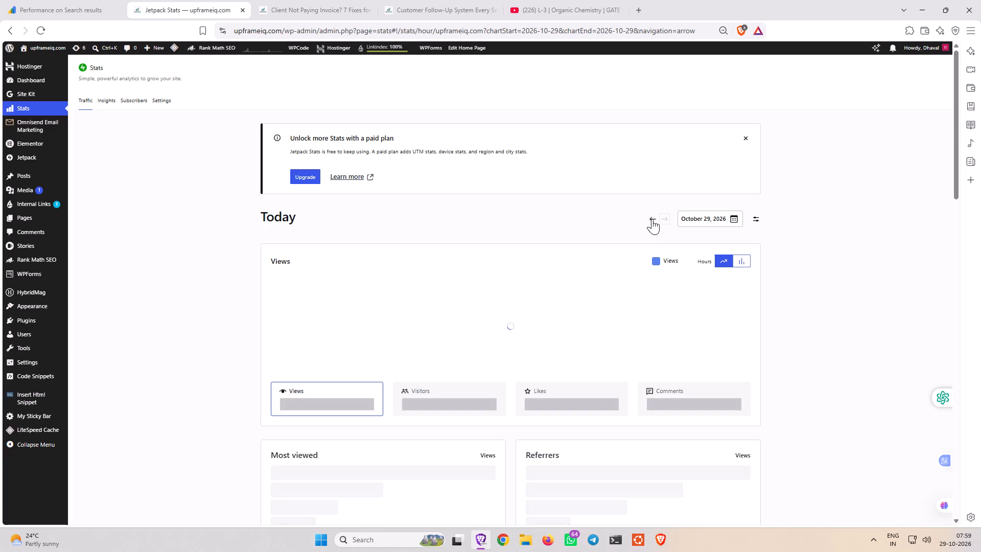
pyautogui.click(653, 217)
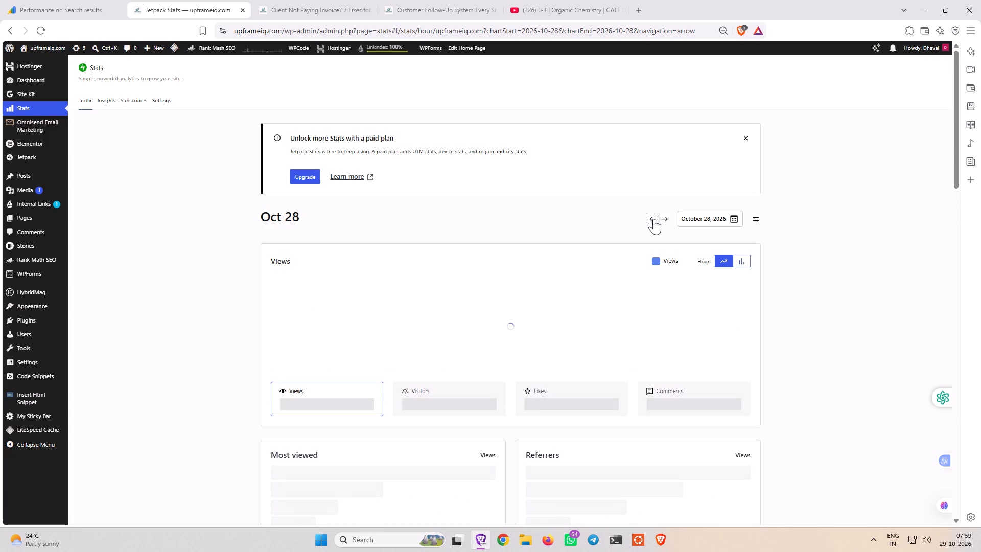
pyautogui.click(653, 219)
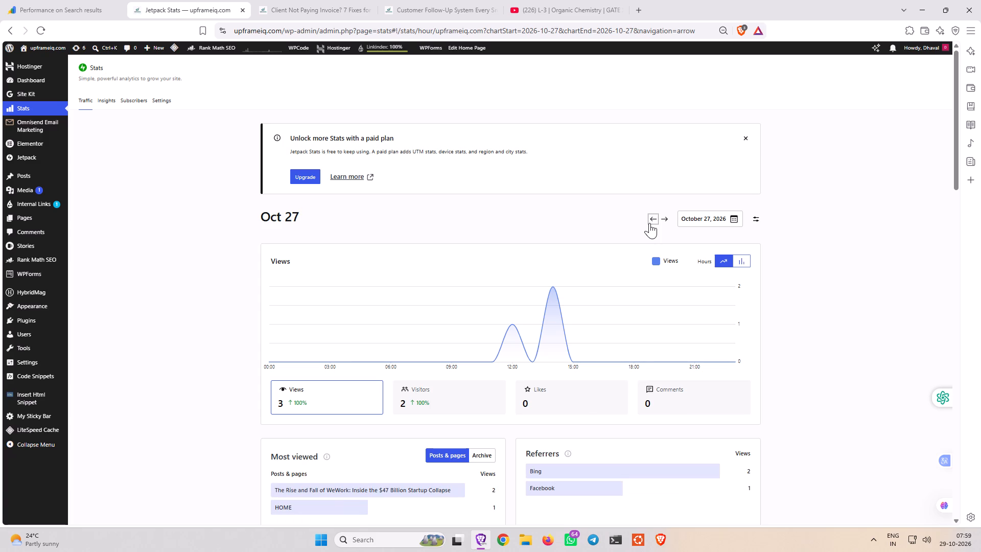
pyautogui.click(649, 223)
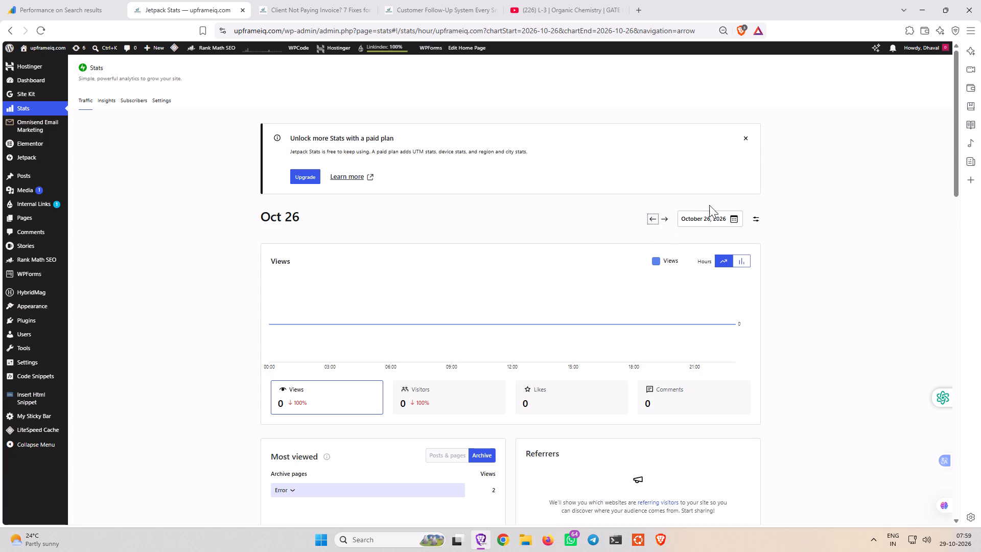
# Dismiss the paid-plan notice, expand the Error entry under Most viewed and open /how-atomic-habits-can-rewire-your-brain-in-30-days/ from it.
pyautogui.click(745, 140)
pyautogui.scroll(-3, 481, 317)
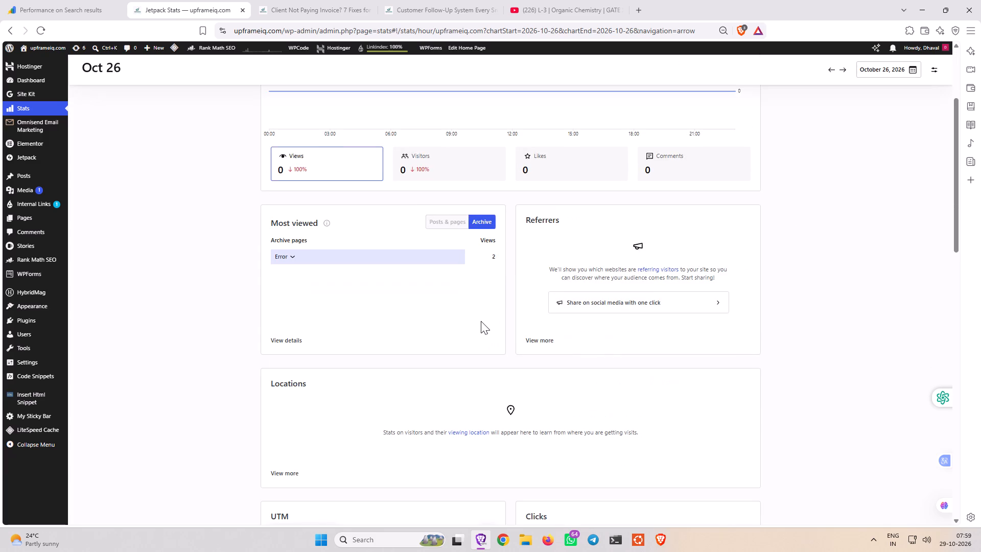
pyautogui.click(298, 249)
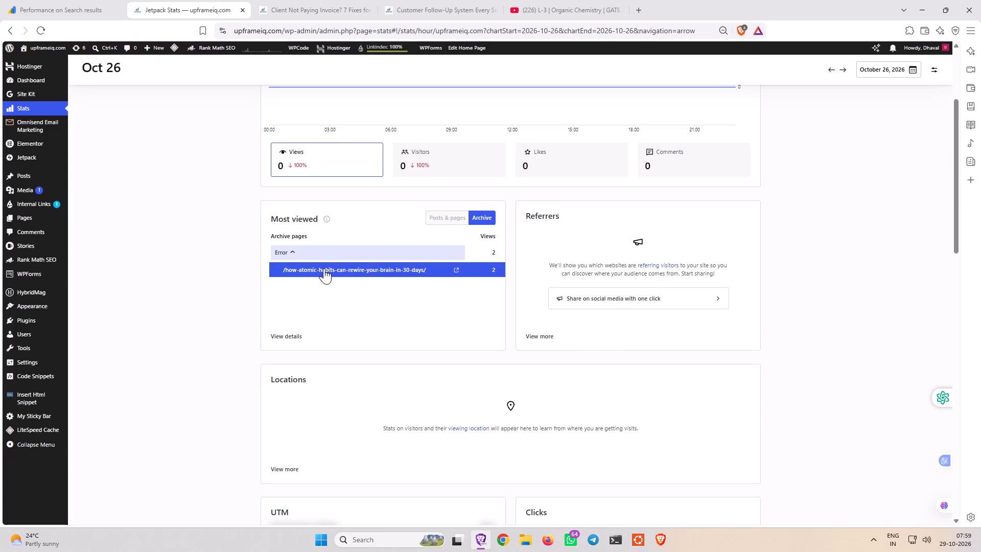
pyautogui.click(457, 269)
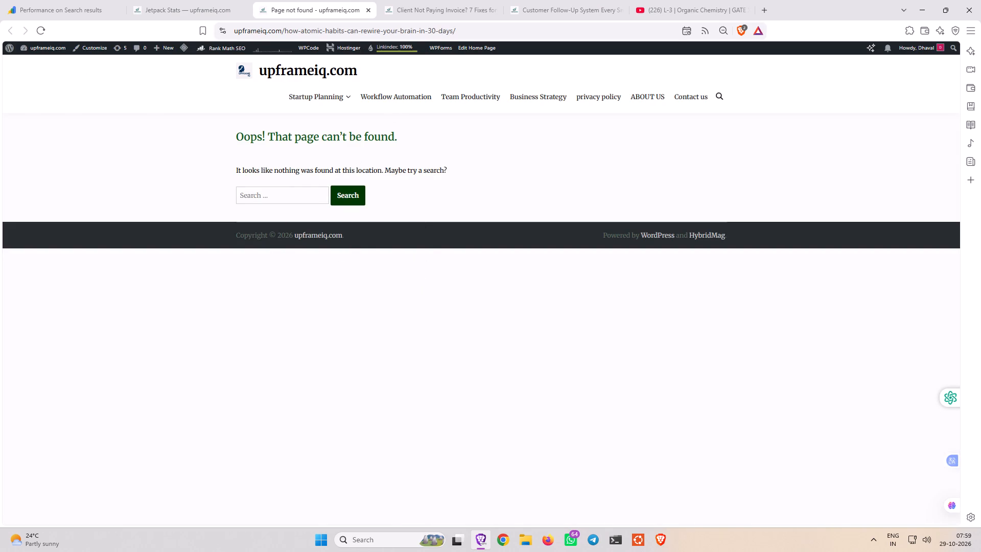
# Copy the full URL of the atomic habits page and switch to Google Search Console.
pyautogui.moveTo(472, 31); pyautogui.dragTo(218, 40)
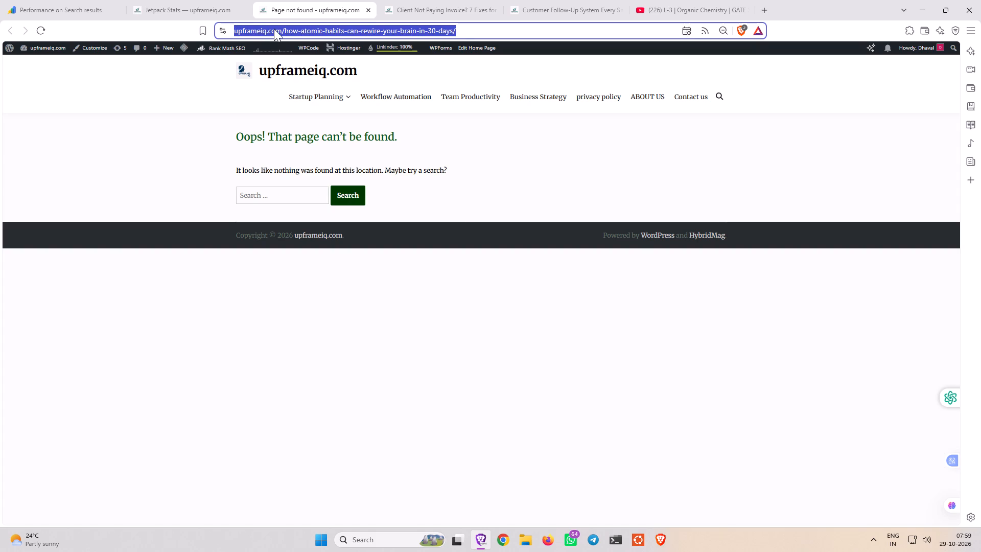
pyautogui.rightClick(274, 29)
pyautogui.click(310, 101)
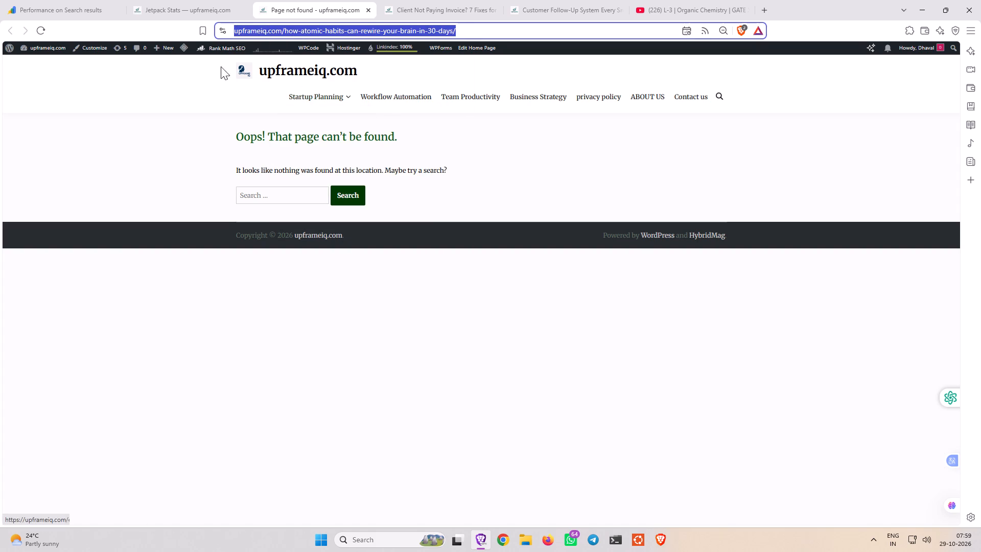
pyautogui.click(59, 8)
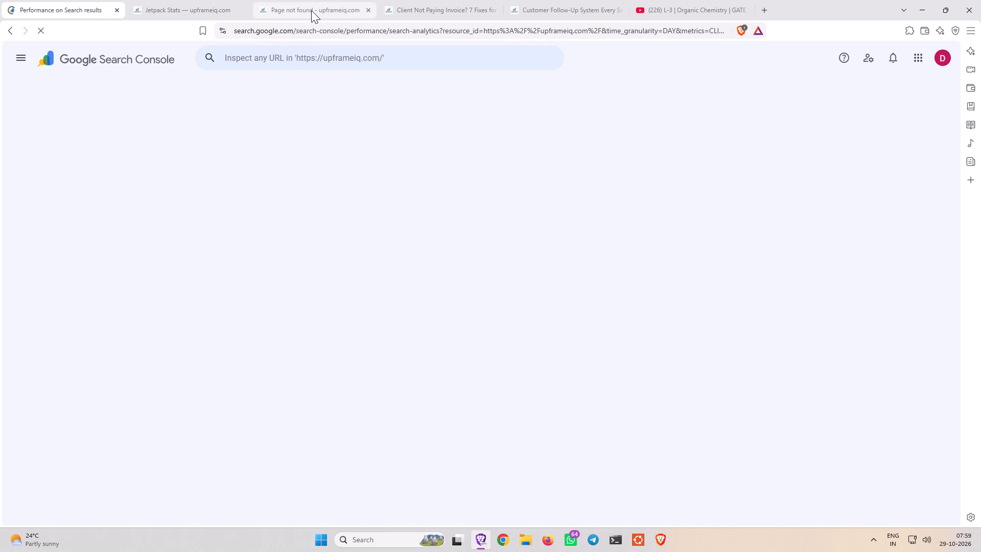
# Return to the WordPress admin and open the list of installed plugins to look through it.
pyautogui.click(187, 16)
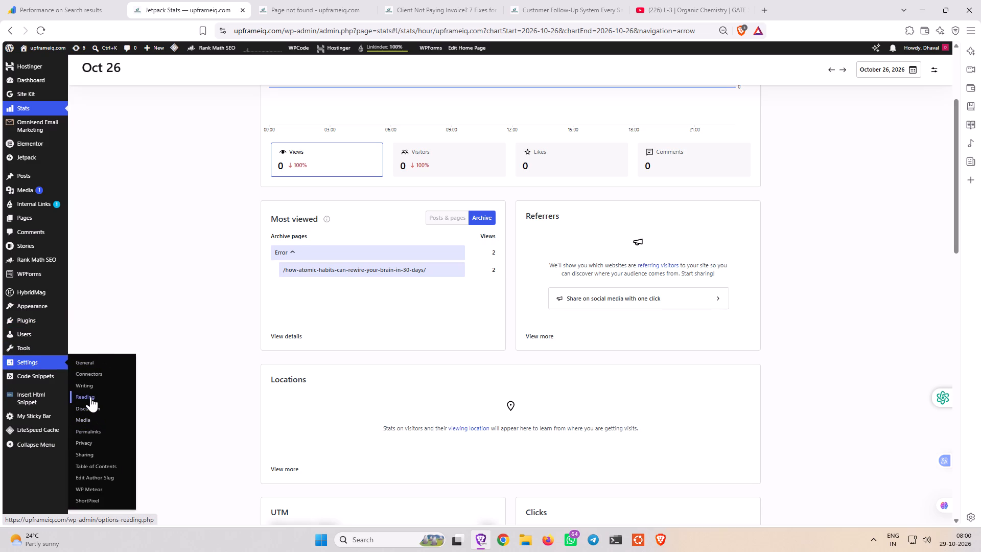
pyautogui.scroll(-2, 90, 397)
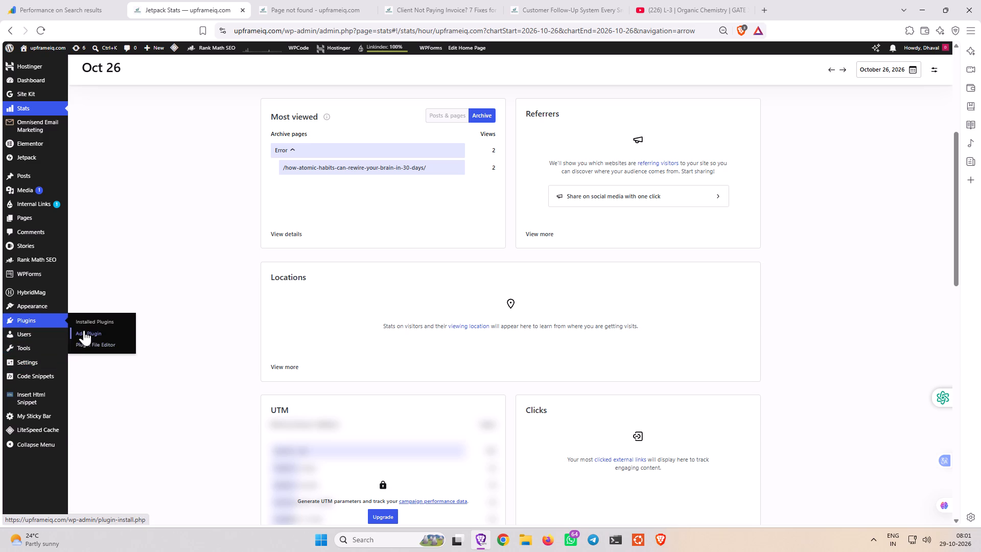
pyautogui.click(42, 325)
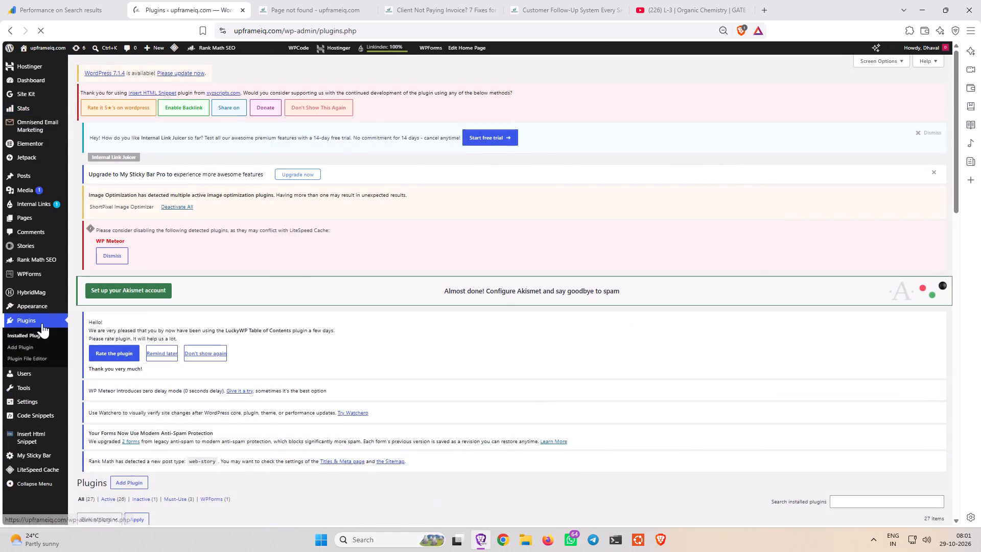
pyautogui.scroll(-7, 127, 311)
pyautogui.scroll(-2, 133, 385)
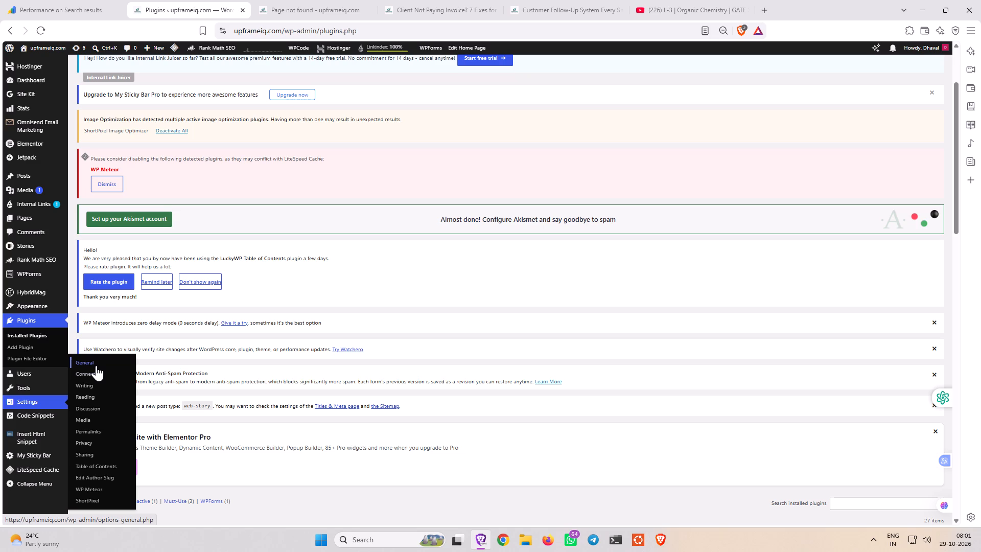
# Open the General Settings and review the site title, addresses, membership, language, timezone and date options.
pyautogui.click(96, 365)
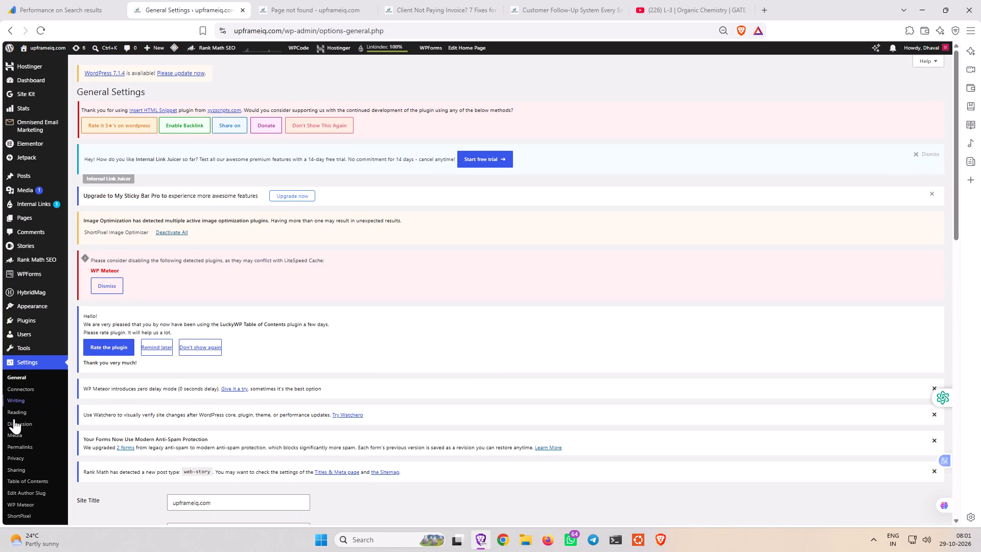
pyautogui.scroll(-1, 12, 422)
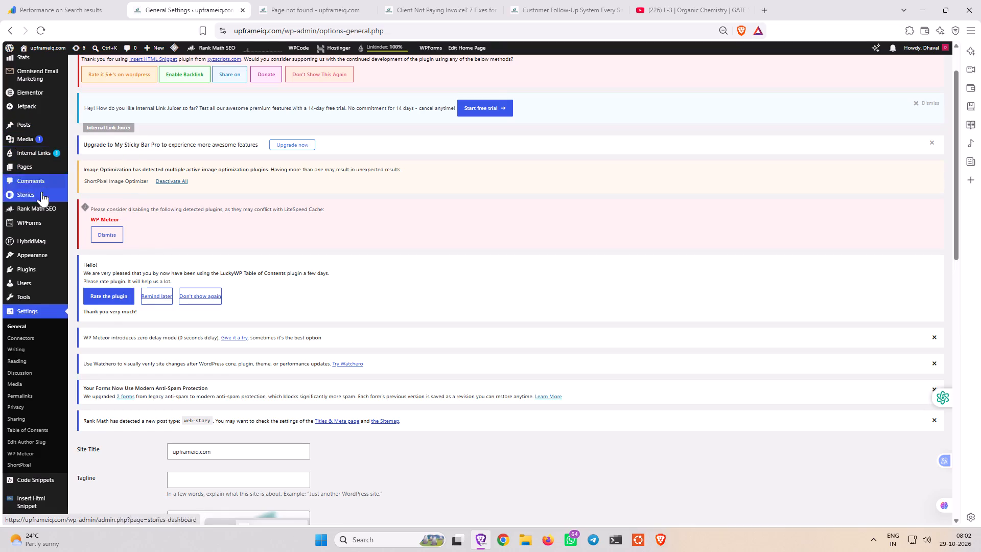
pyautogui.scroll(-3, 8, 378)
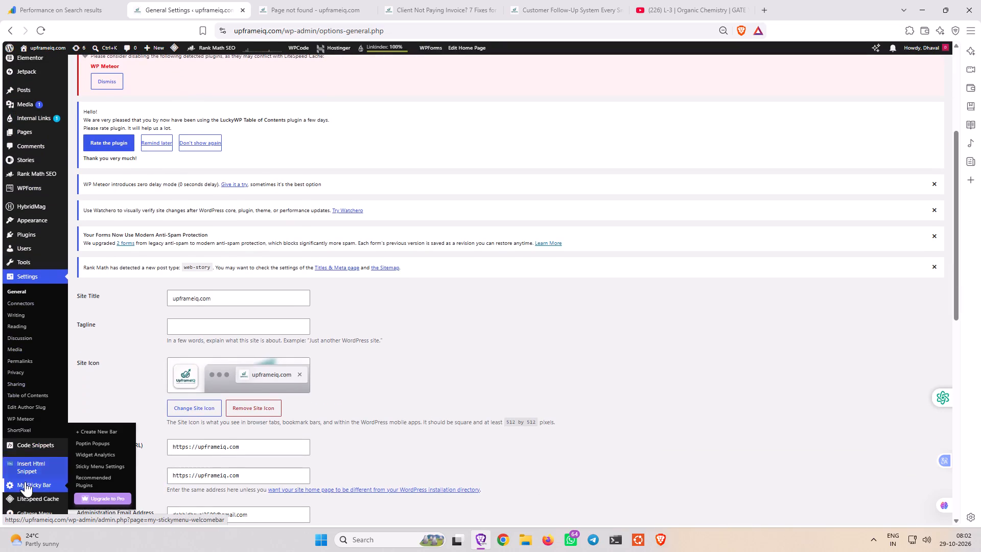
pyautogui.scroll(-4, 25, 482)
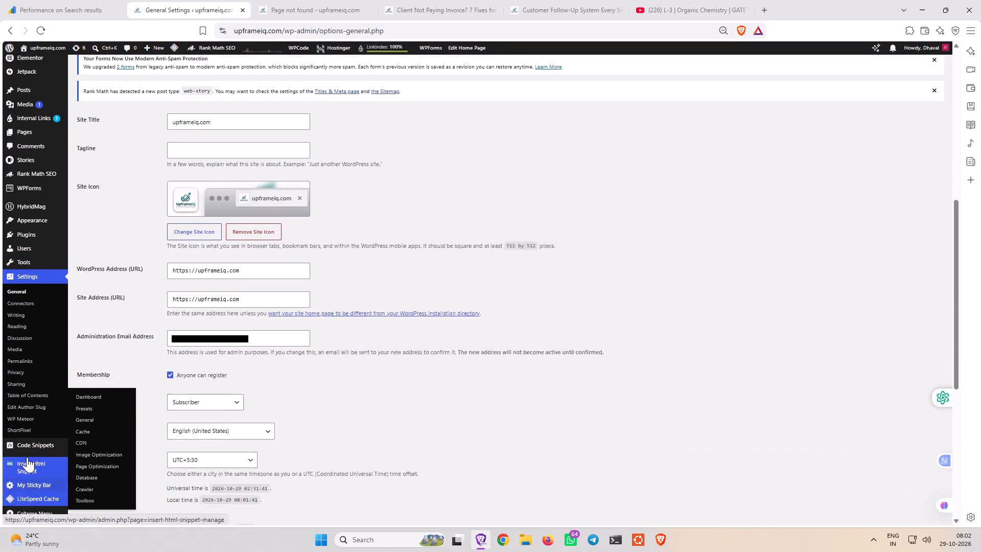
pyautogui.scroll(-2, 85, 384)
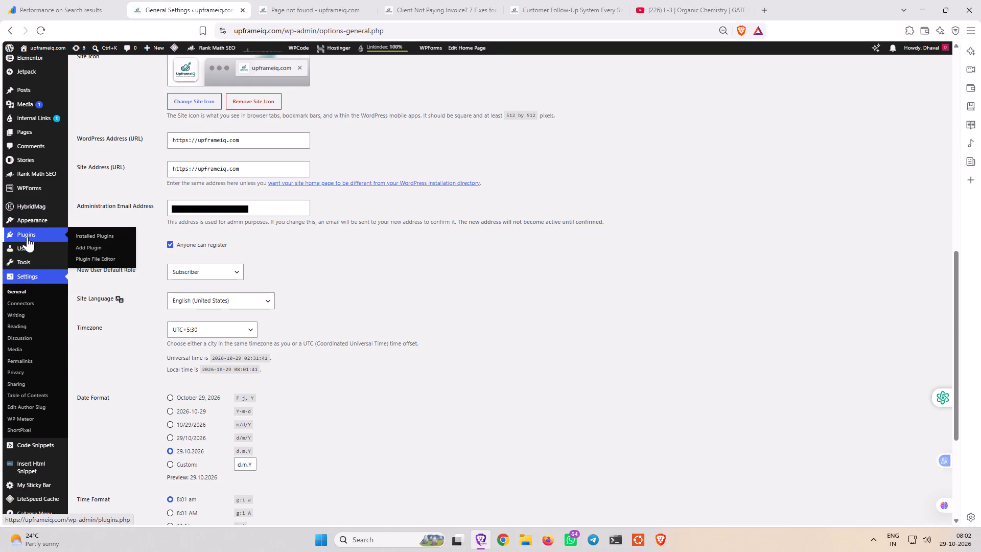
# Open the installed plugins list and search it for "redire".
pyautogui.click(27, 237)
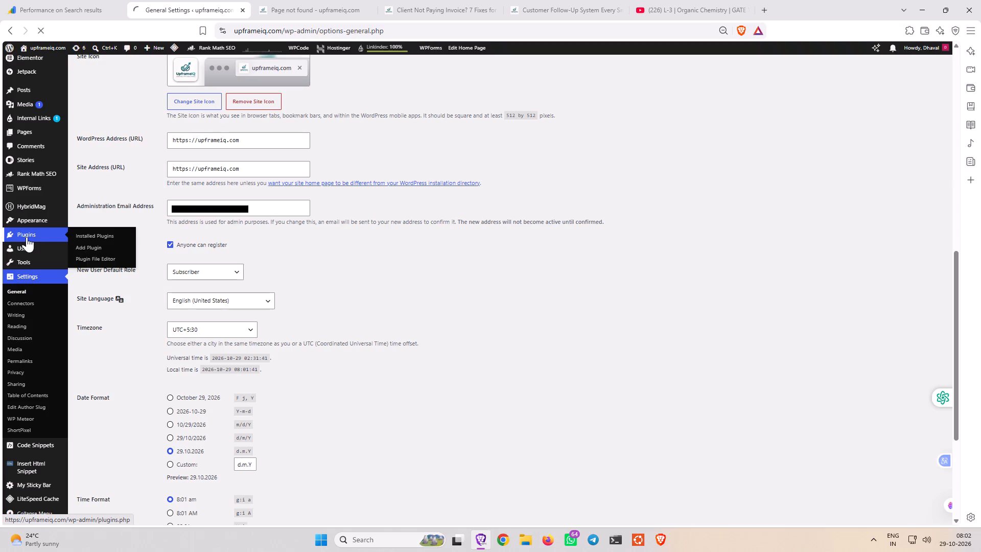
pyautogui.scroll(-7, 142, 330)
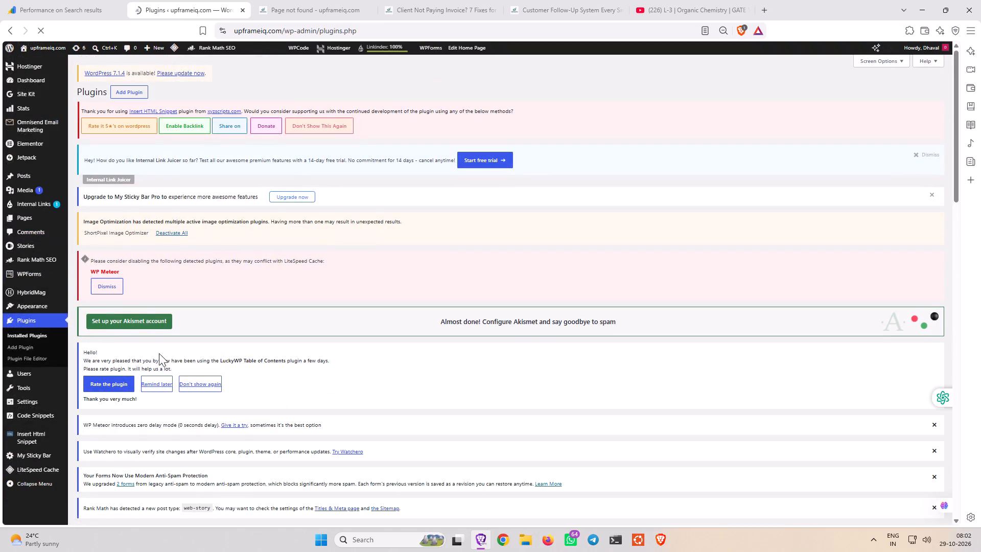
pyautogui.scroll(-5, 288, 365)
pyautogui.scroll(-2, 141, 380)
pyautogui.scroll(-2, 212, 370)
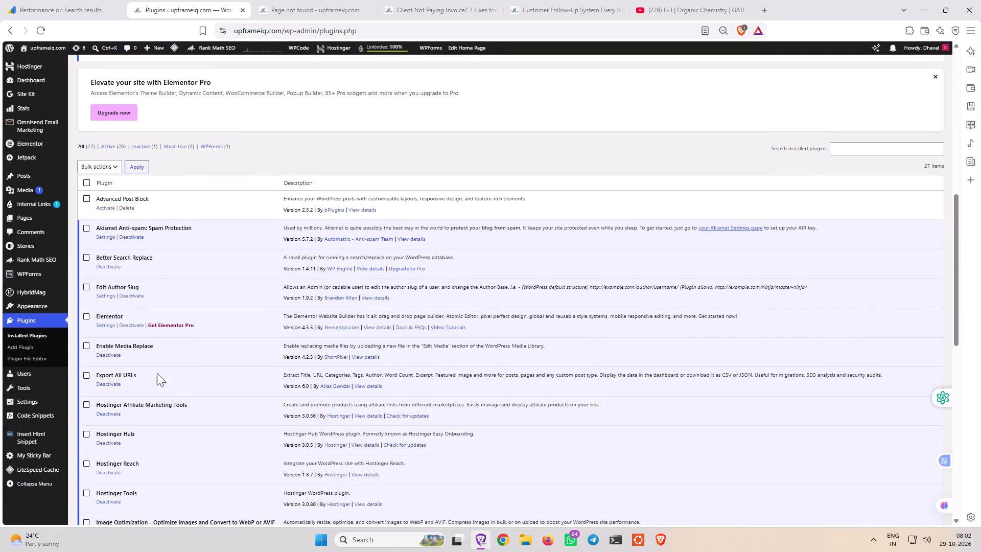
pyautogui.scroll(-2, 103, 399)
pyautogui.scroll(4, 119, 392)
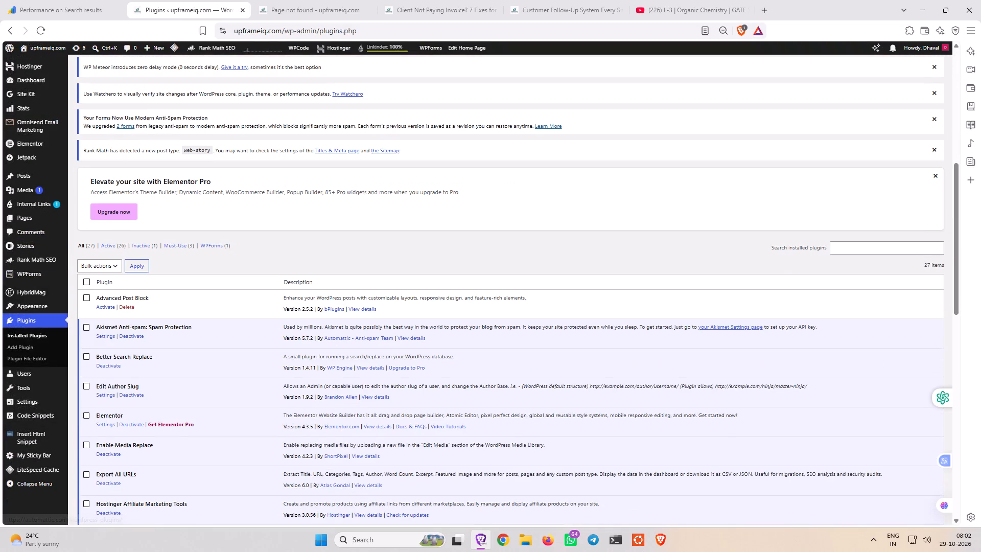
pyautogui.click(854, 249)
pyautogui.write('re')
pyautogui.press('d')
pyautogui.press('i')
pyautogui.write('re')
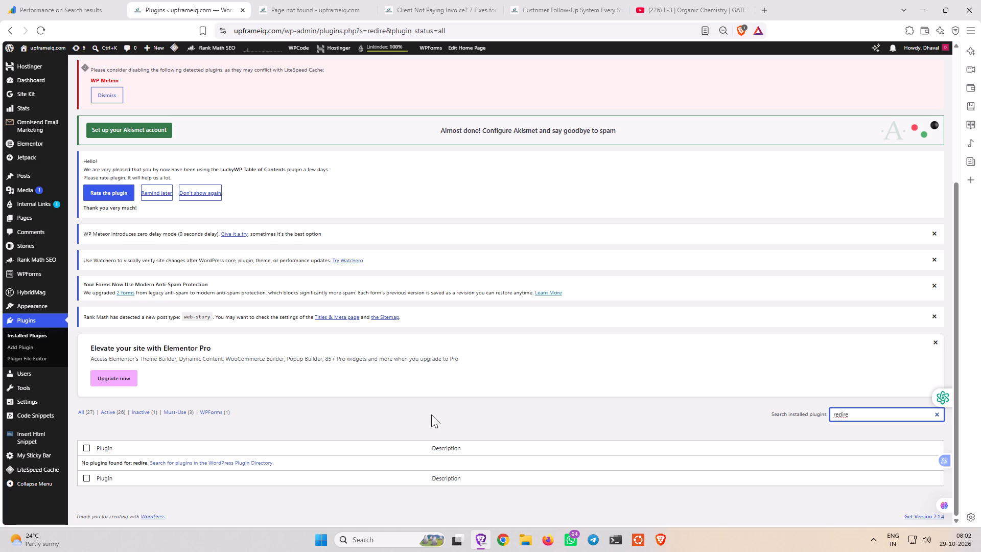
# Clear the plugin search and look through the full list of installed plugins for one that handles redirects.
pyautogui.press('BackSpace')
pyautogui.press('BackSpace')
pyautogui.press('BackSpace')
pyautogui.press('BackSpace')
pyautogui.scroll(-3, 395, 392)
pyautogui.press('BackSpace')
pyautogui.press('BackSpace')
pyautogui.scroll(-2, 348, 403)
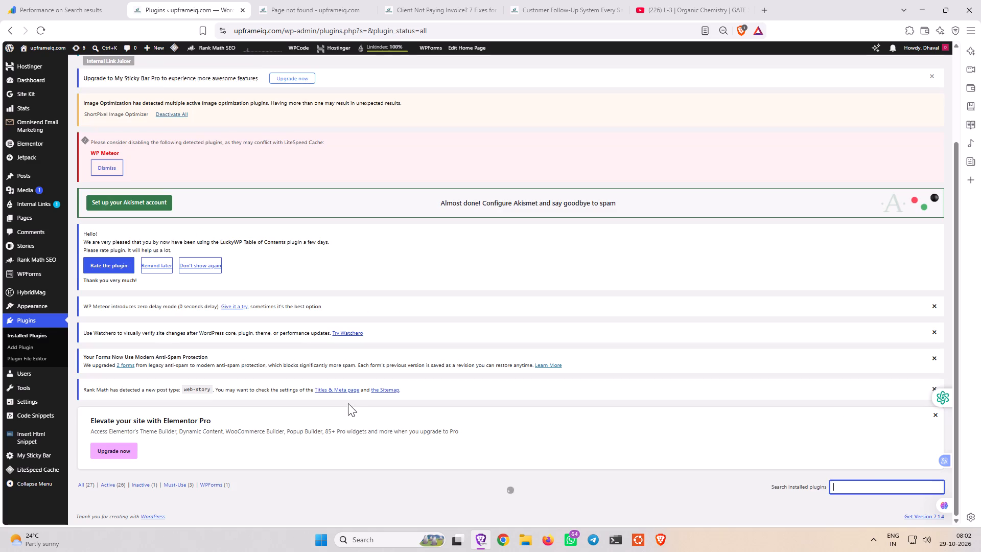
pyautogui.scroll(-4, 283, 410)
pyautogui.scroll(-3, 679, 363)
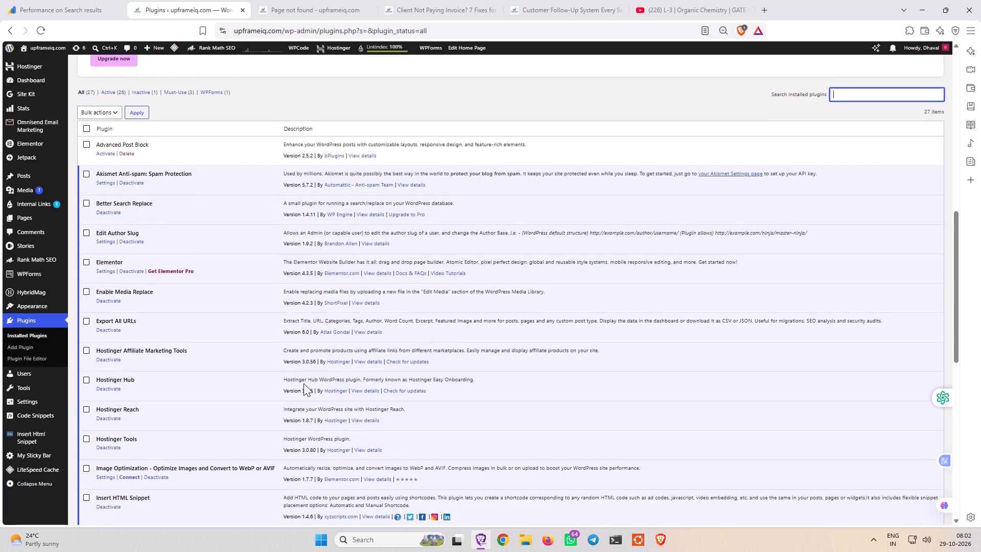
pyautogui.scroll(-2, 302, 383)
pyautogui.scroll(-1, 259, 395)
pyautogui.scroll(-1, 160, 393)
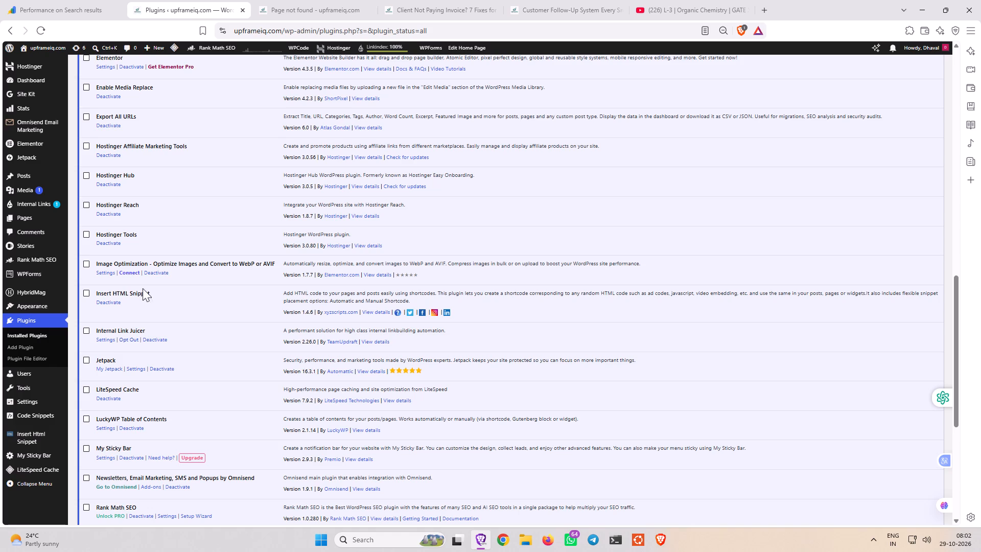
pyautogui.scroll(-1, 132, 348)
pyautogui.scroll(-2, 118, 412)
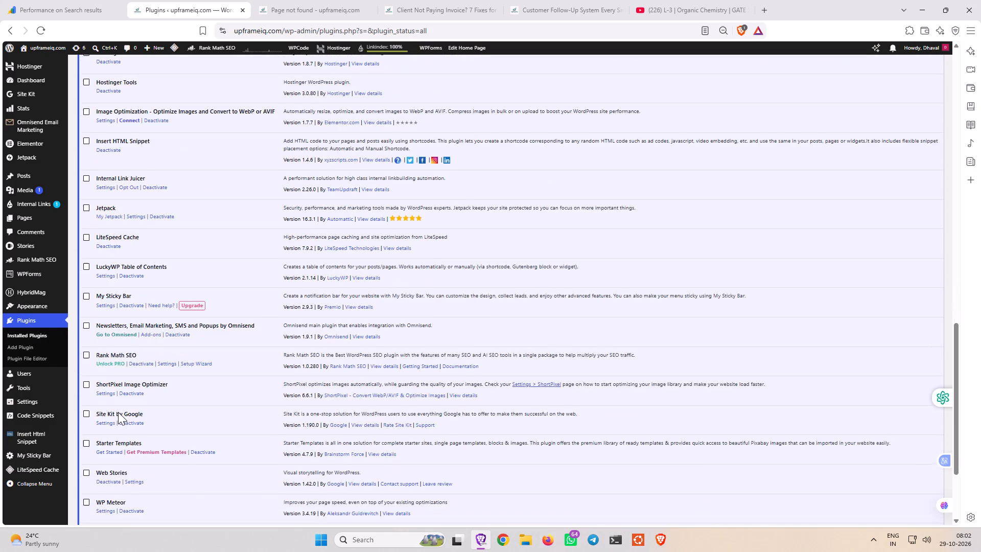
pyautogui.scroll(-3, 118, 412)
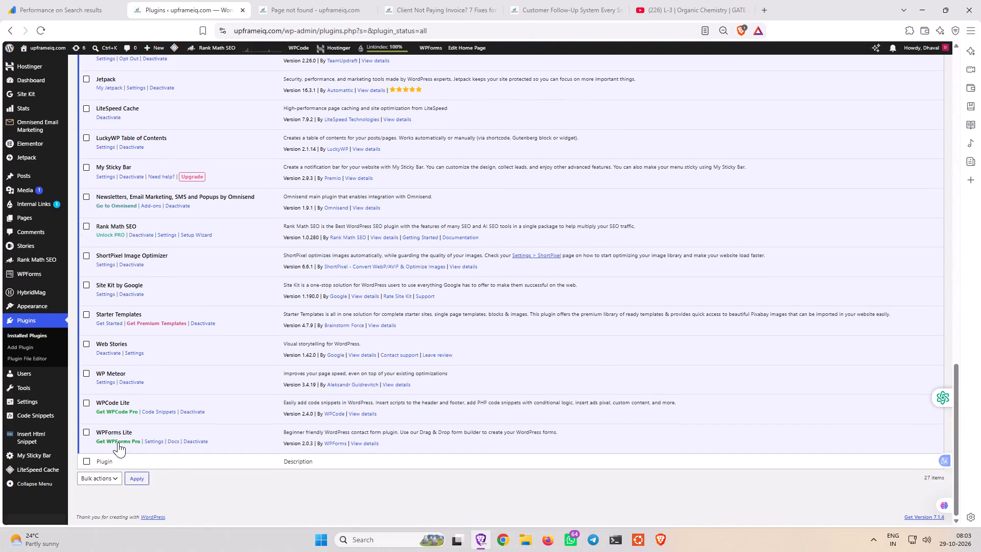
pyautogui.scroll(3, 123, 328)
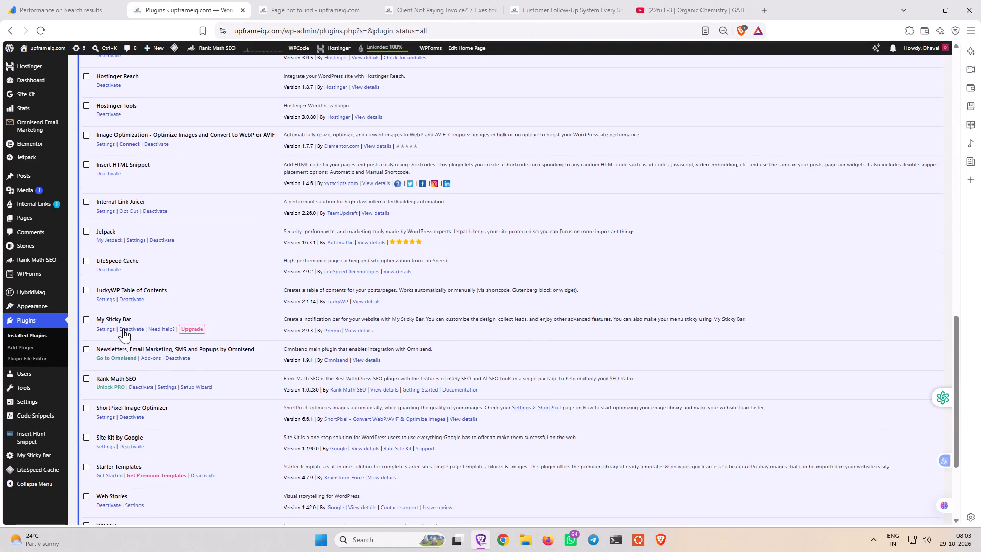
pyautogui.scroll(2, 123, 328)
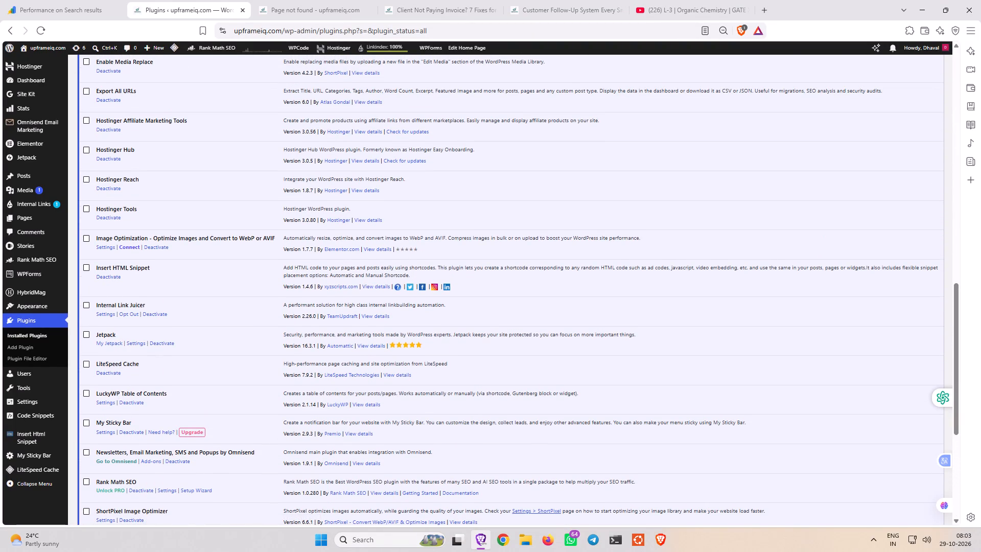
pyautogui.scroll(2, 111, 267)
pyautogui.scroll(2, 105, 219)
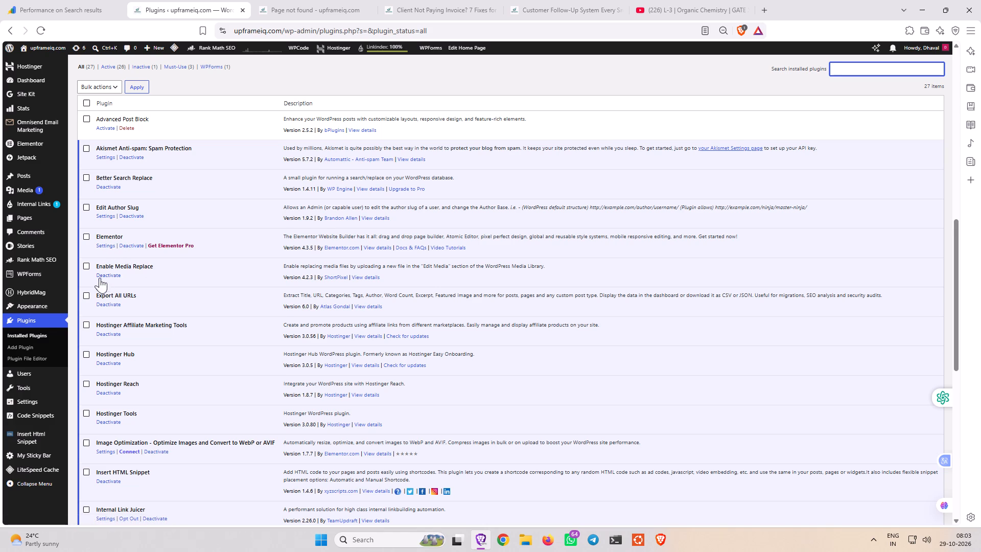
pyautogui.scroll(-4, 101, 301)
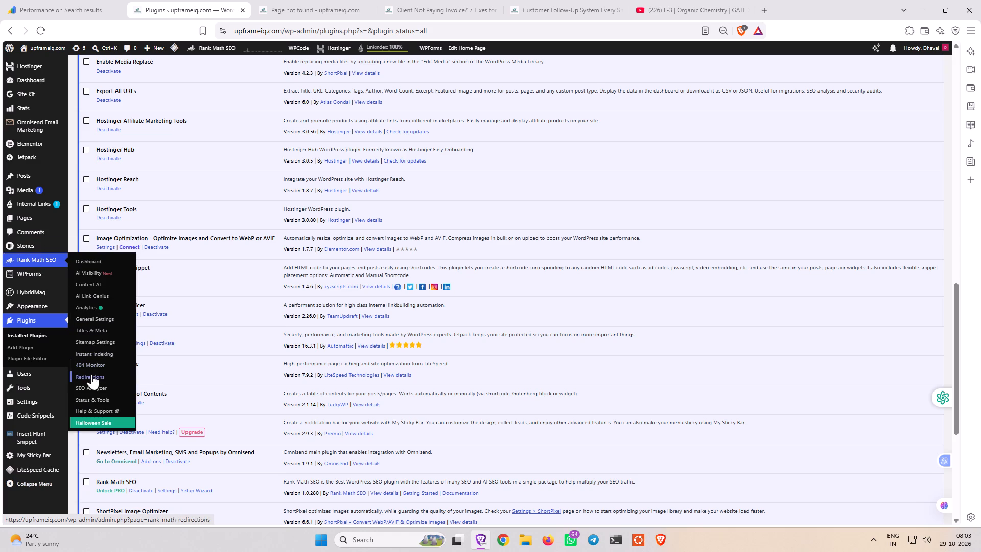
# Open Rank Math's Redirections page and review the source, destination and type of the existing redirections.
pyautogui.click(91, 375)
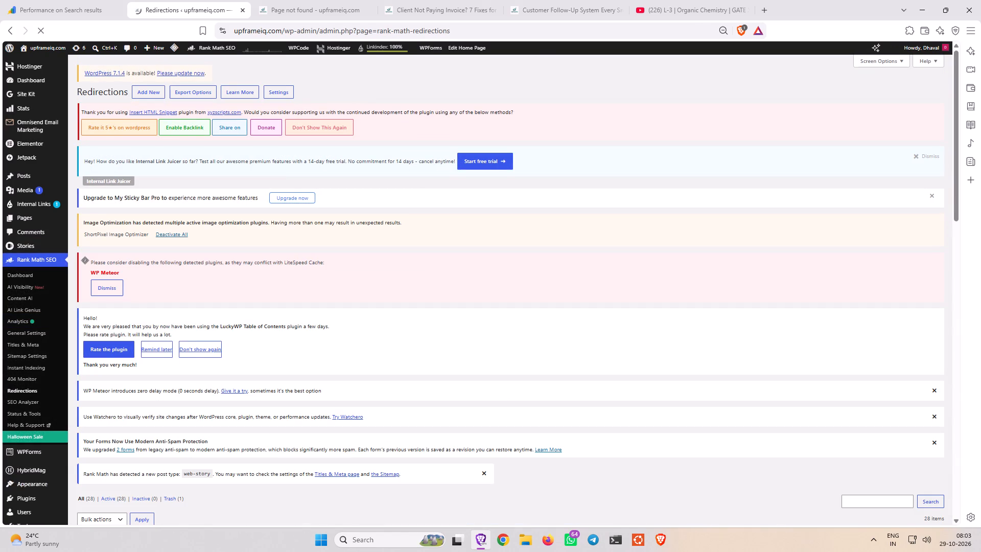
pyautogui.scroll(-5, 180, 333)
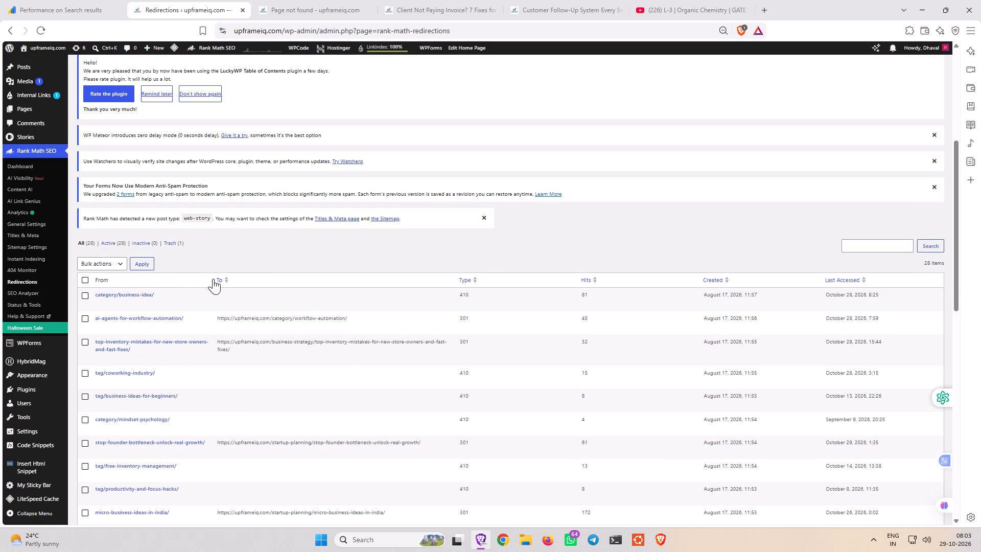
pyautogui.scroll(3, 255, 266)
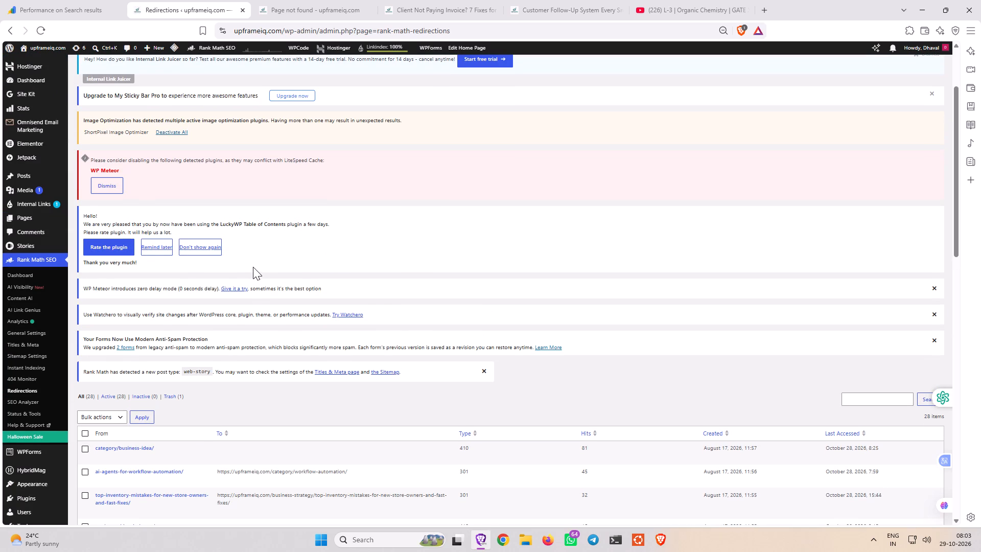
pyautogui.scroll(-7, 252, 270)
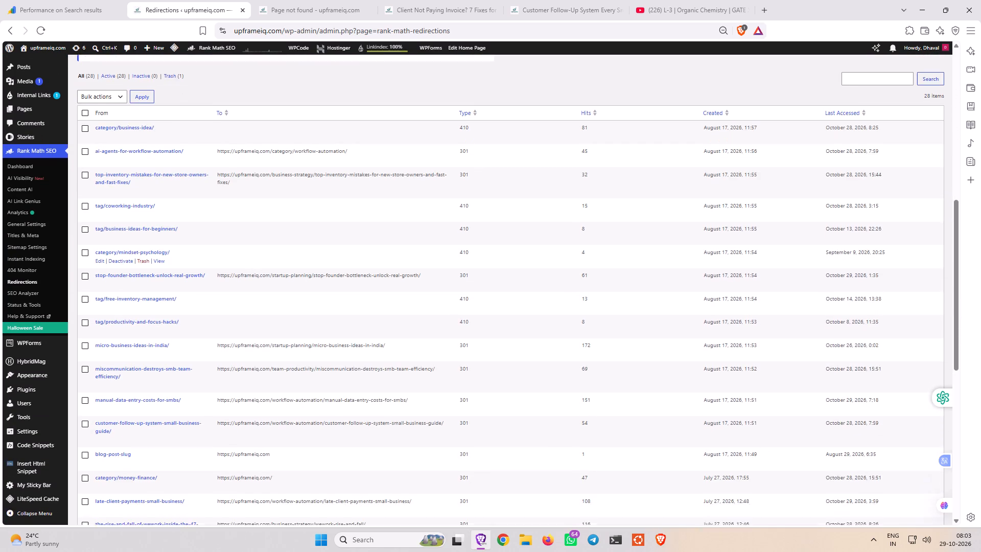
pyautogui.scroll(-4, 253, 272)
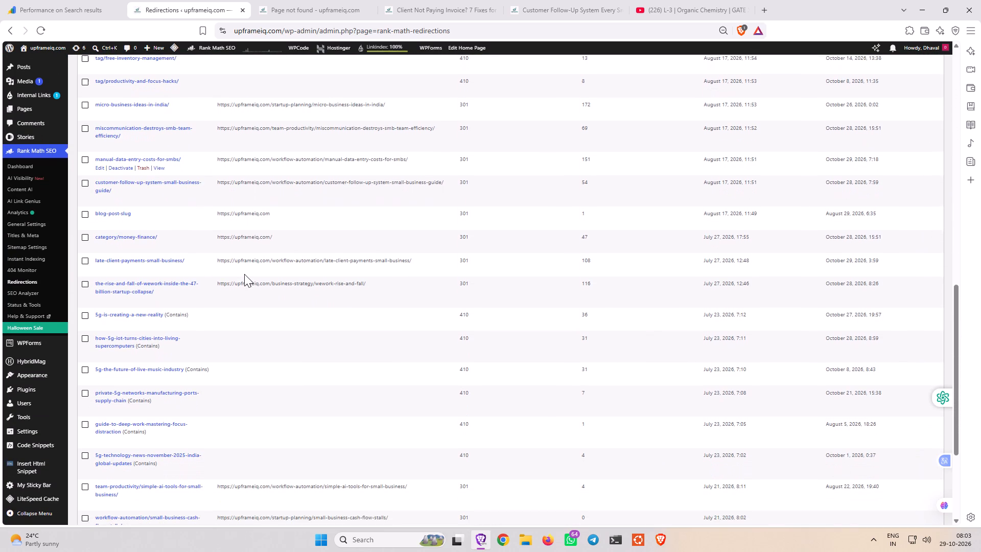
pyautogui.scroll(-7, 244, 274)
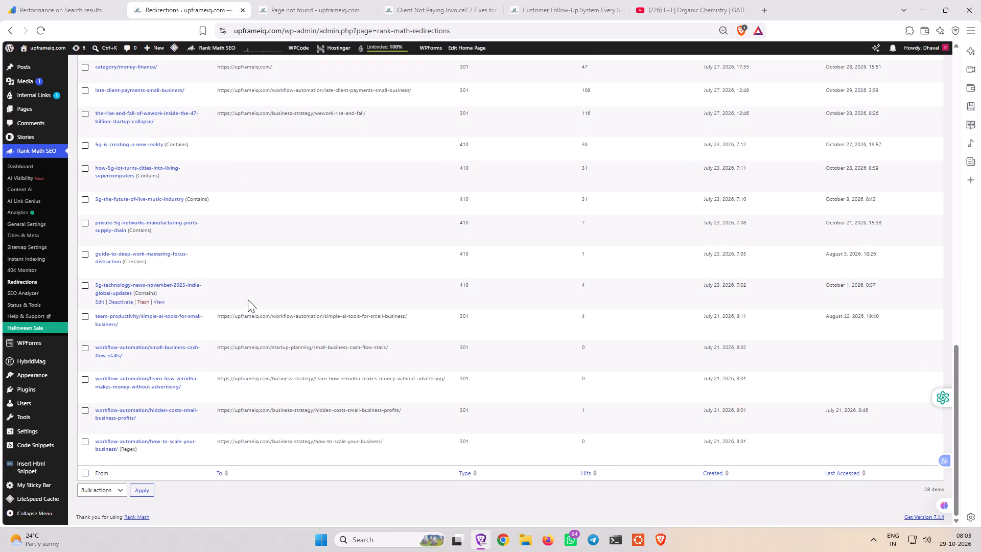
pyautogui.scroll(12, 263, 303)
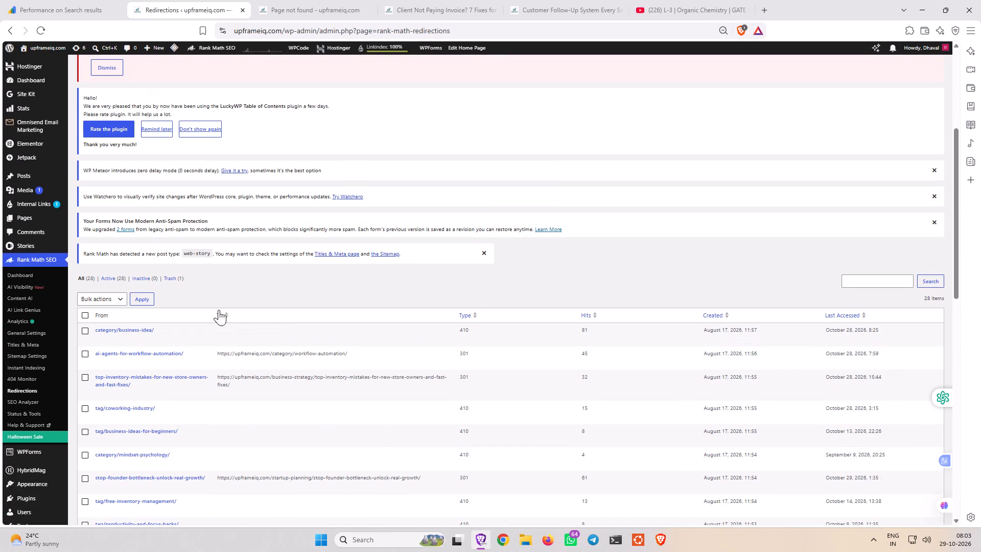
pyautogui.scroll(7, 241, 301)
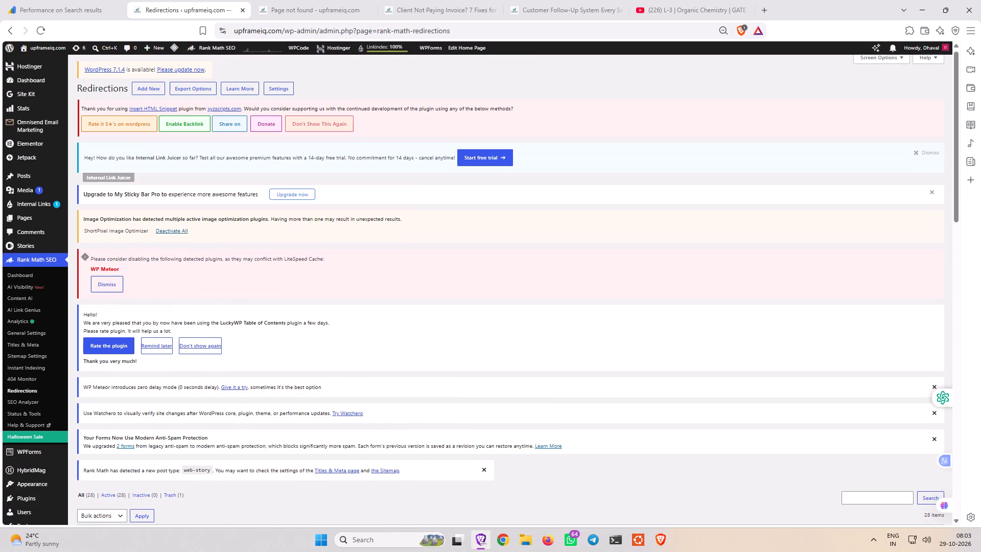
# Start a new redirection with the copied atomic habits page URL as its source, keeping Exact matching.
pyautogui.click(152, 89)
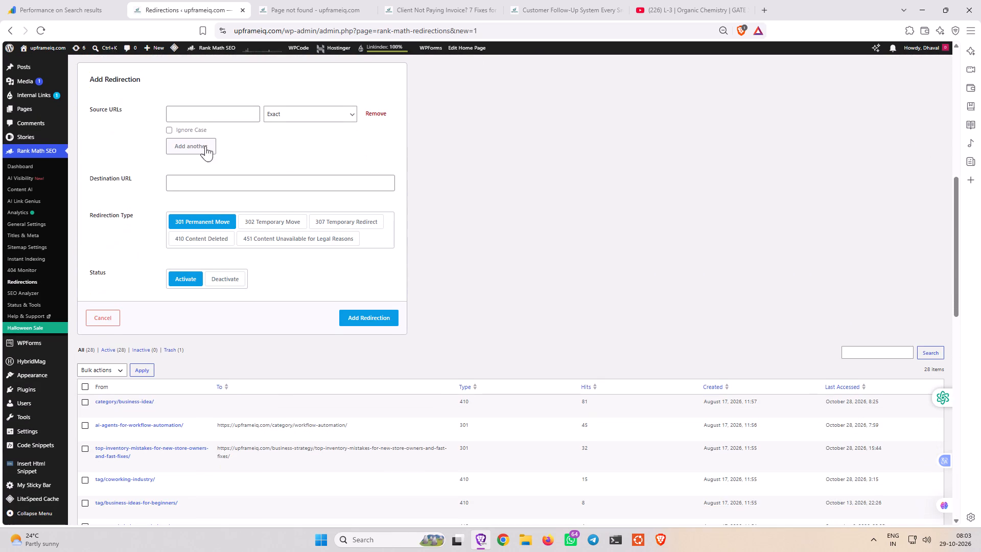
pyautogui.click(196, 116)
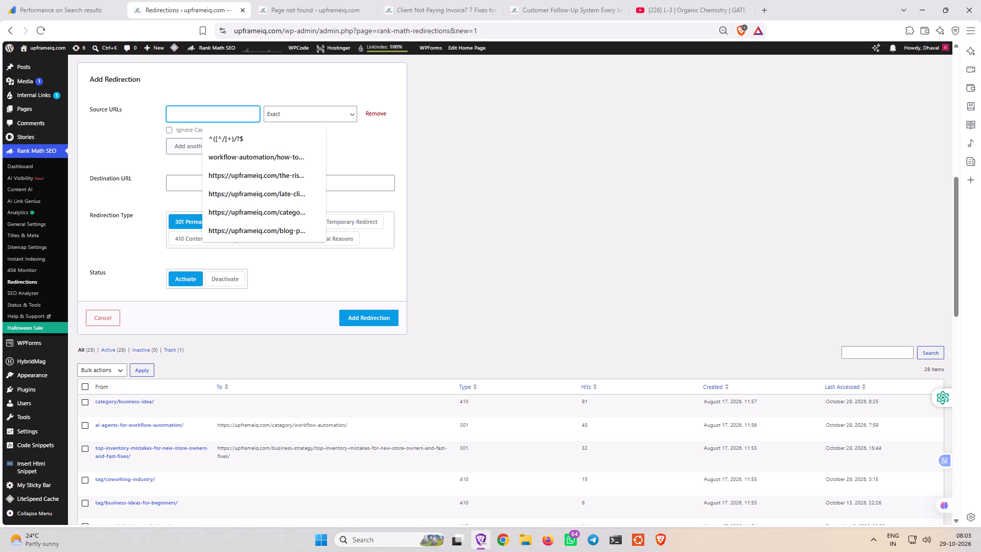
pyautogui.hotkey('ctrl', 'v')
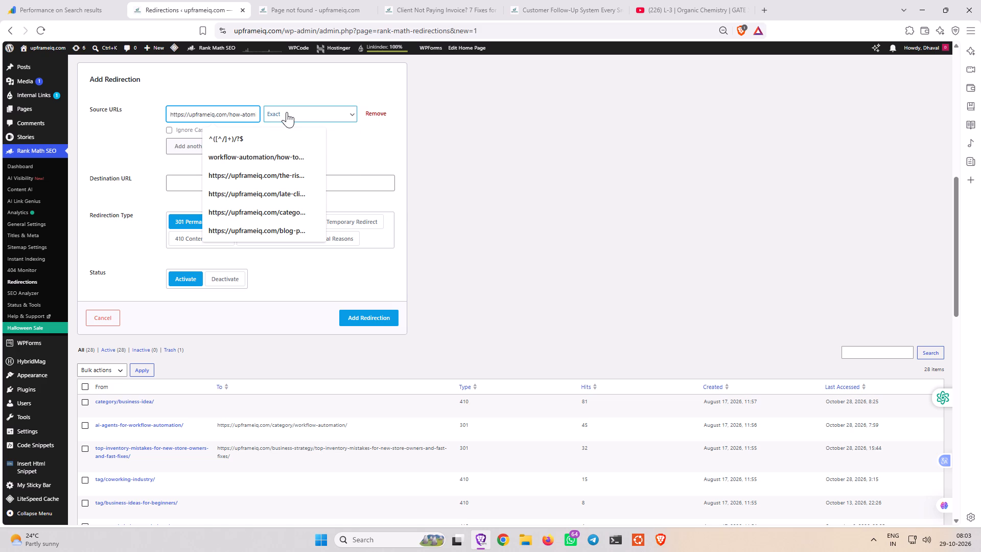
pyautogui.click(287, 112)
pyautogui.click(284, 131)
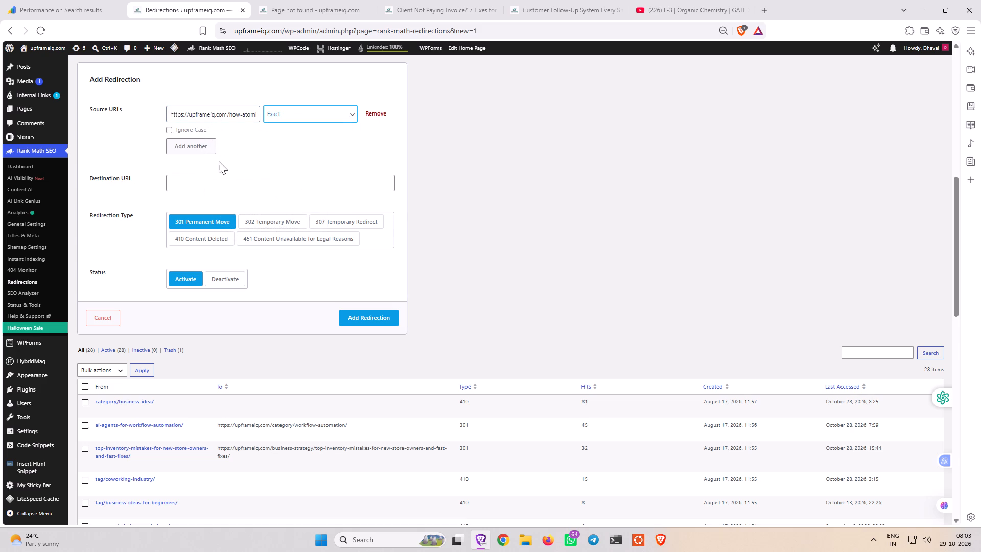
pyautogui.click(292, 114)
pyautogui.click(292, 114)
# From the open invoice article's site page, go to the Business Strategy category and copy its full URL for the redirect destination.
pyautogui.click(231, 187)
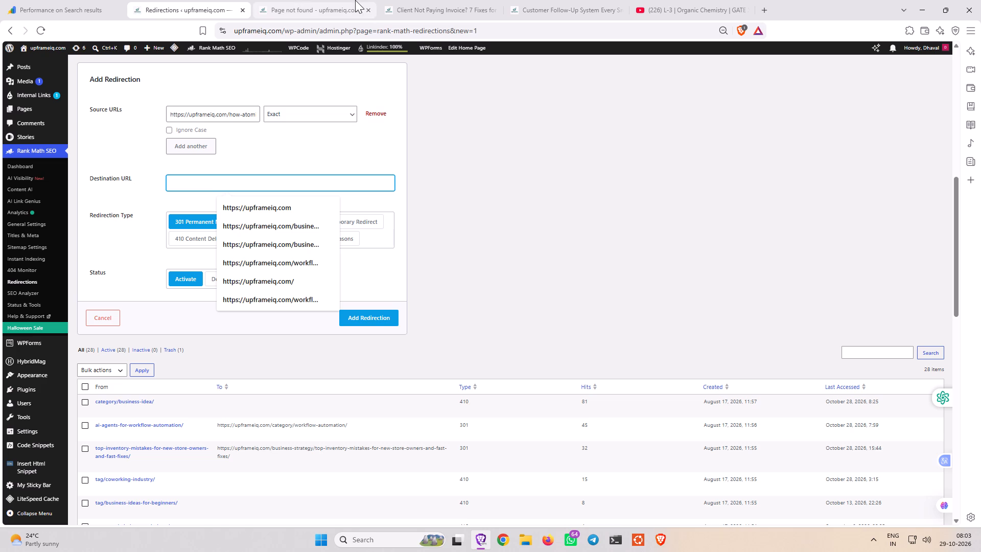
pyautogui.click(410, 14)
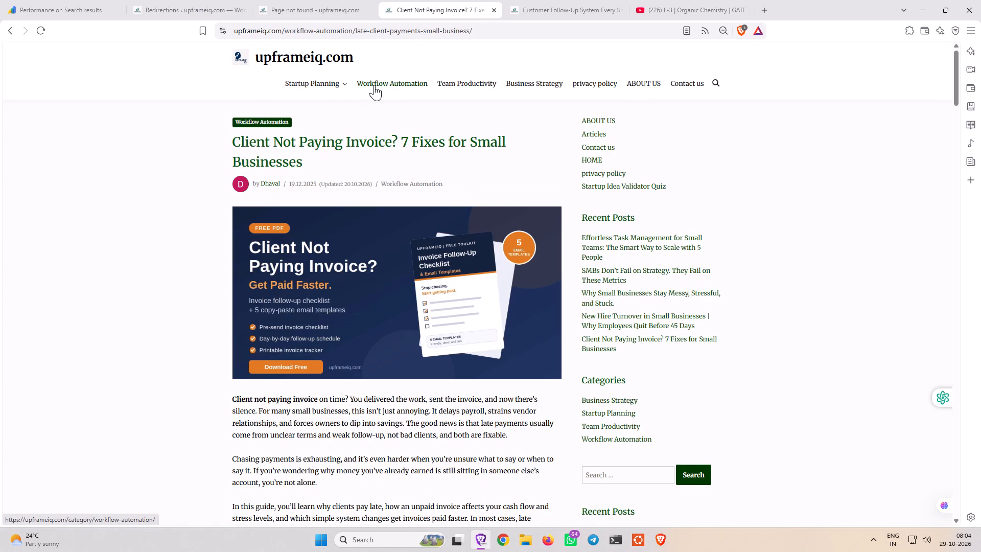
pyautogui.click(529, 86)
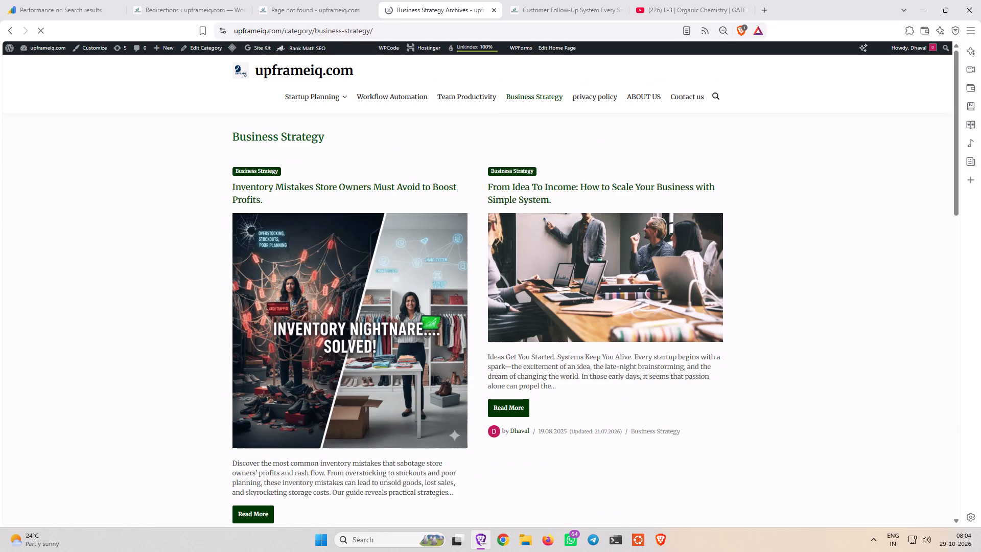
pyautogui.moveTo(386, 28); pyautogui.dragTo(224, 21)
pyautogui.rightClick(242, 30)
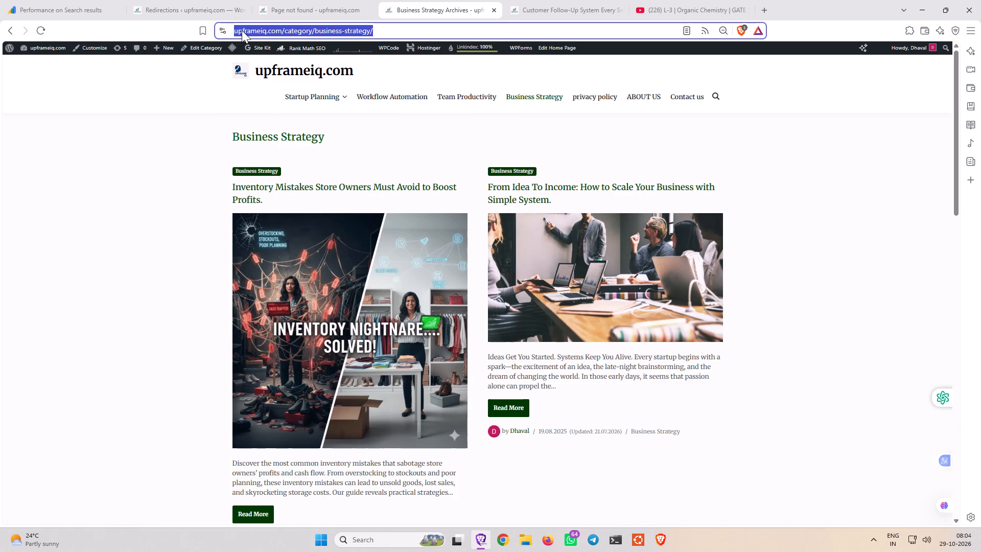
pyautogui.click(281, 103)
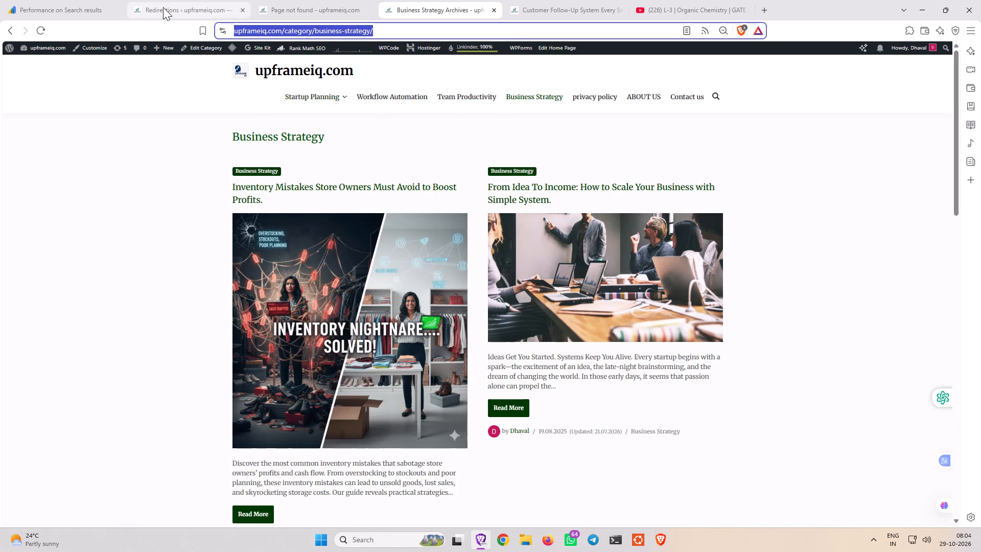
pyautogui.click(163, 7)
pyautogui.click(232, 182)
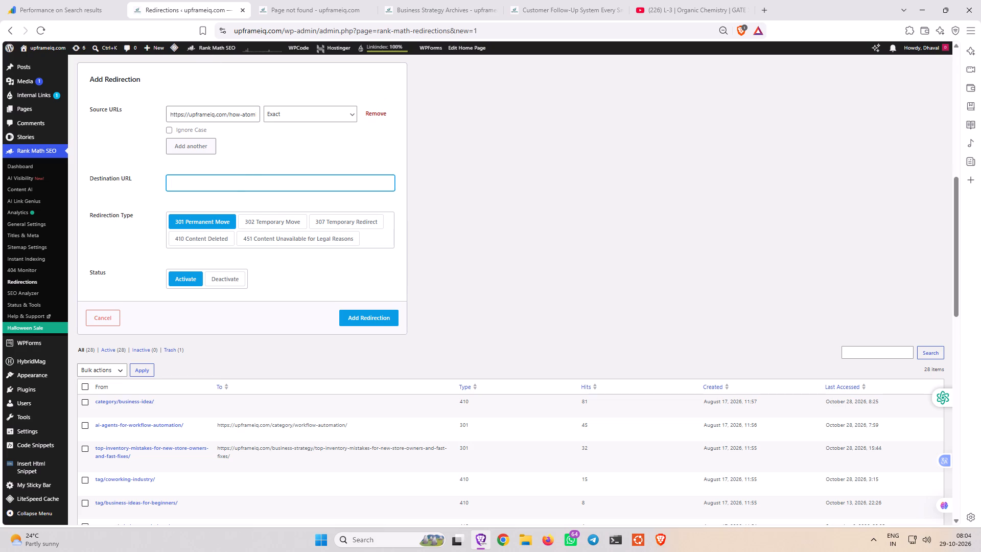
pyautogui.hotkey('ctrl', 'v')
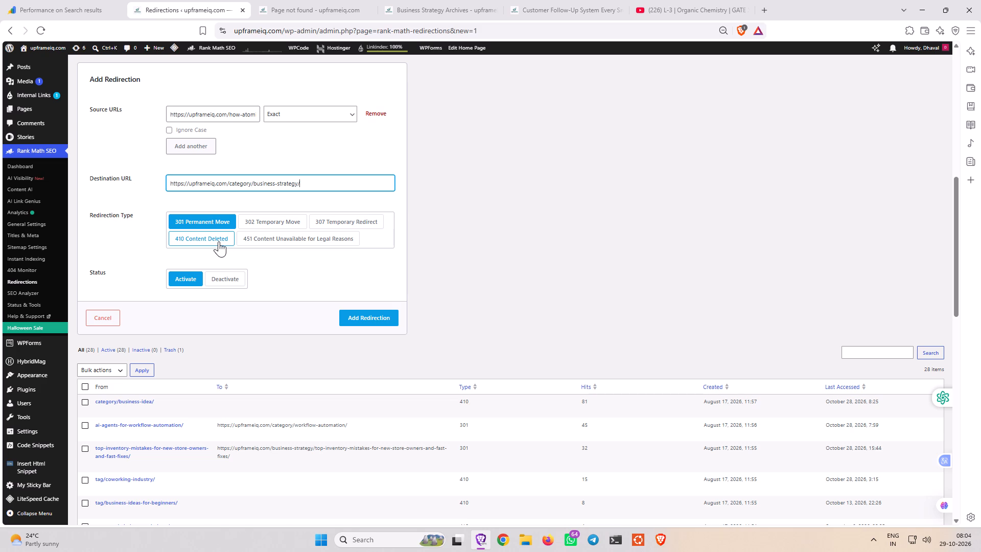
pyautogui.click(354, 319)
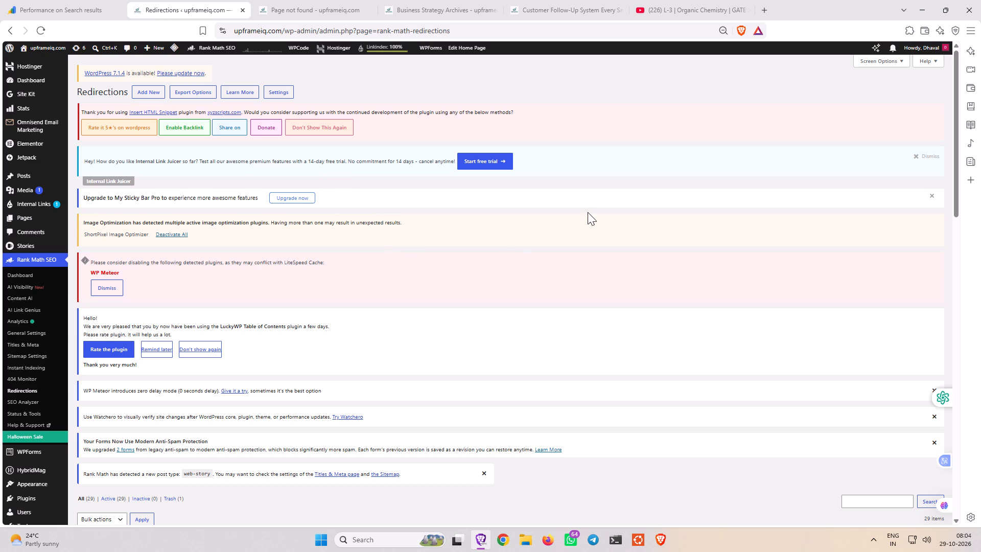
# Check the redirections list for the new atomic habits entry and review the existing entries' destinations, types and hits.
pyautogui.scroll(-2, 484, 282)
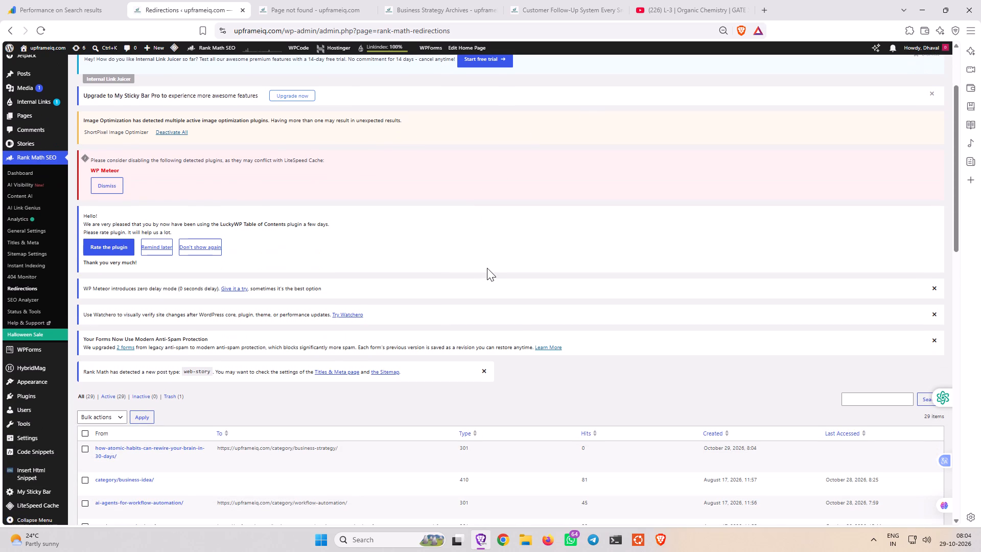
pyautogui.scroll(-1, 807, 403)
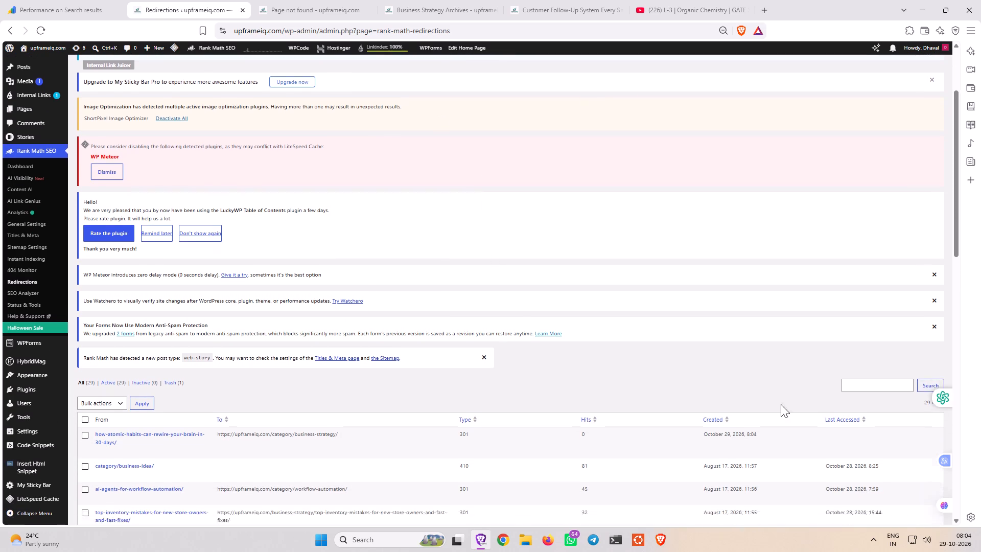
pyautogui.scroll(-1, 781, 404)
pyautogui.scroll(-2, 718, 400)
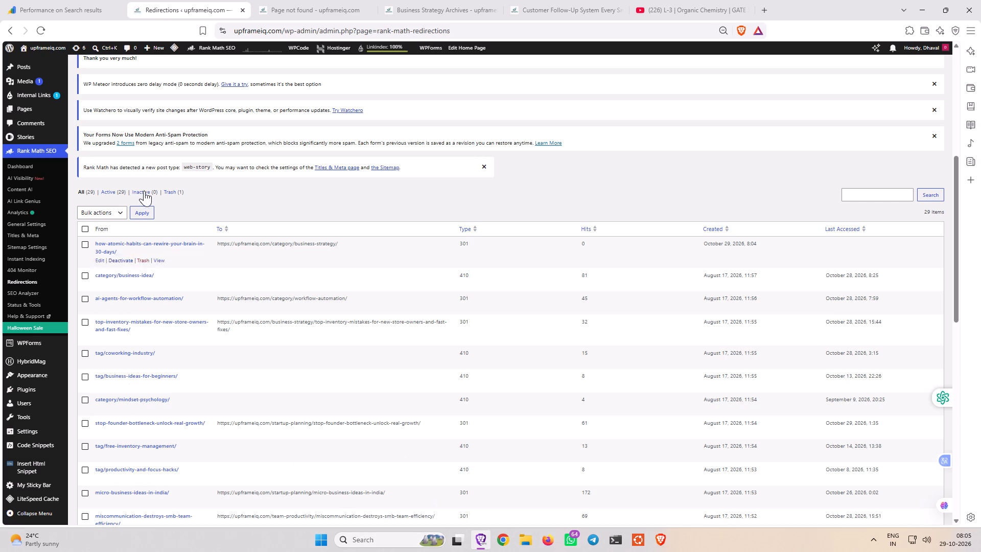
# Open Rank Math's AI Link Genius and review the posts' incoming links, checking the warnings on flagged posts.
pyautogui.click(33, 203)
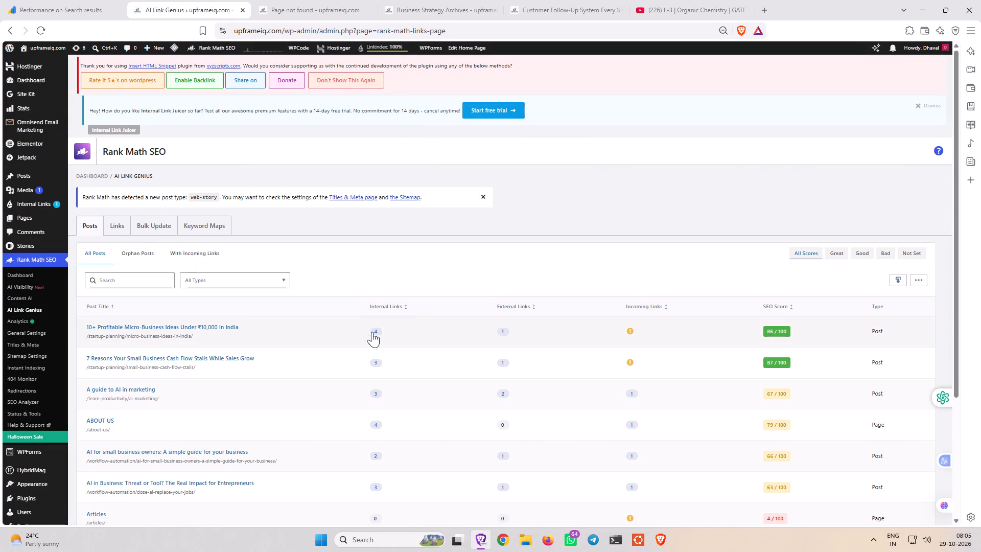
pyautogui.click(629, 330)
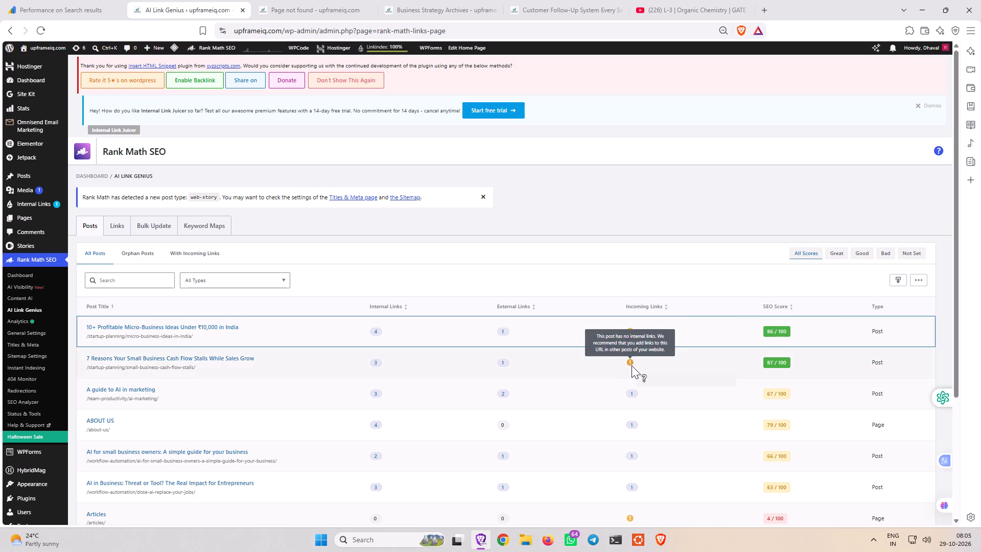
pyautogui.scroll(-1, 632, 365)
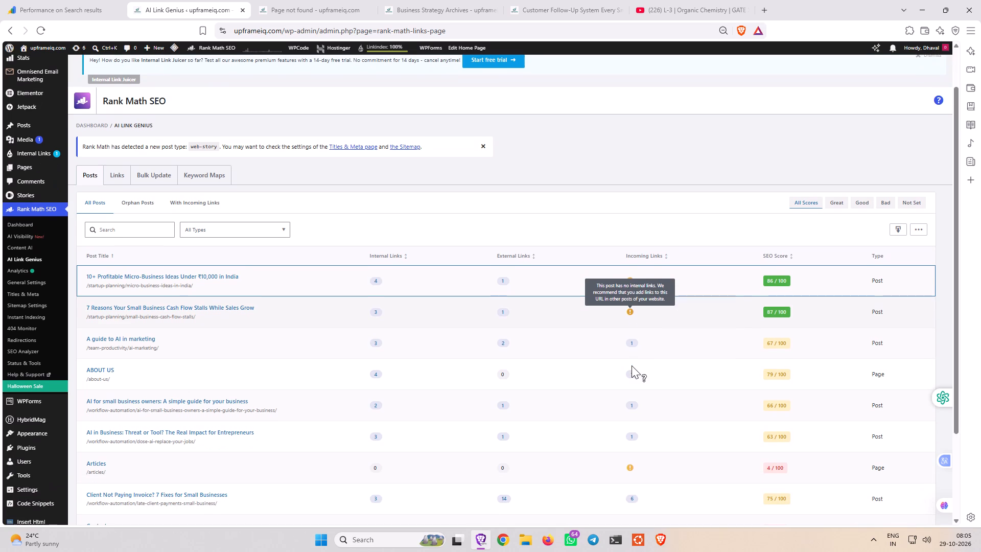